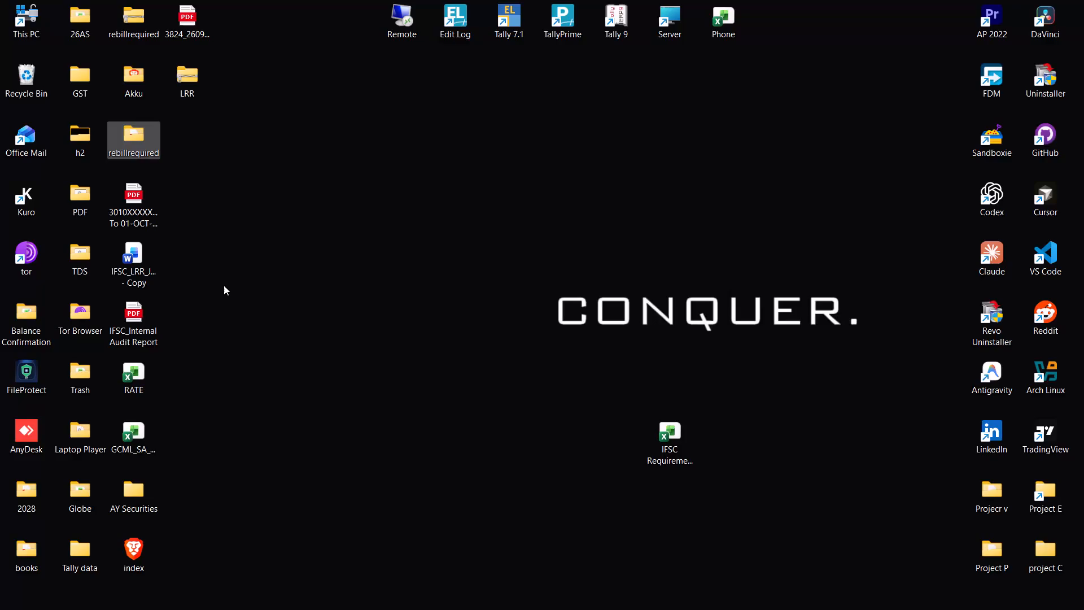
# Extract all files from the LRR zip archive on the desktop to the default destination folder.
pyautogui.press('Right')
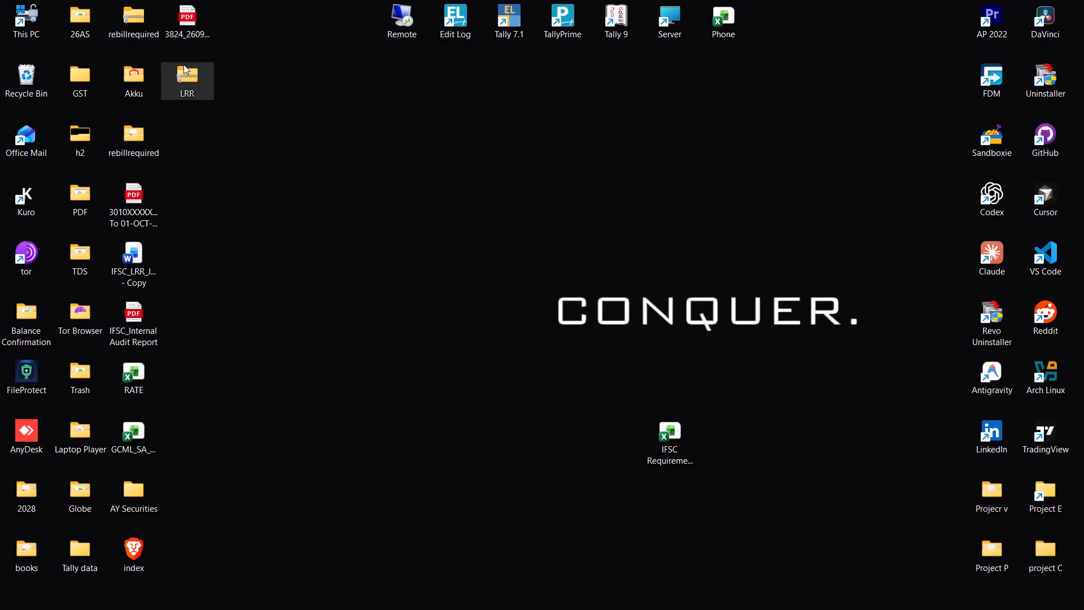
pyautogui.rightClick(183, 64)
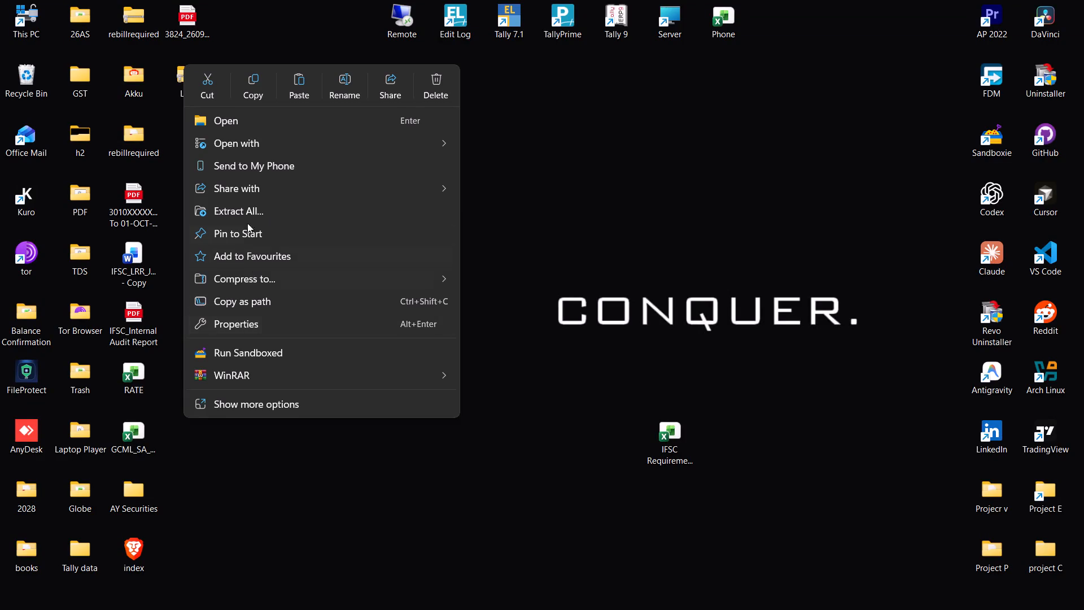
pyautogui.click(244, 207)
pyautogui.press('Return')
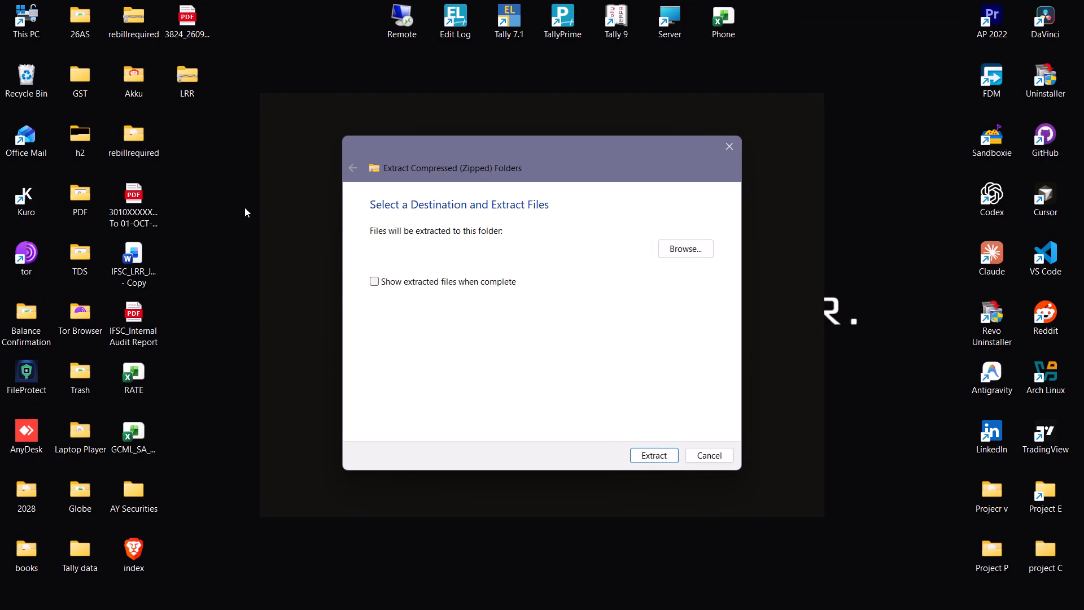
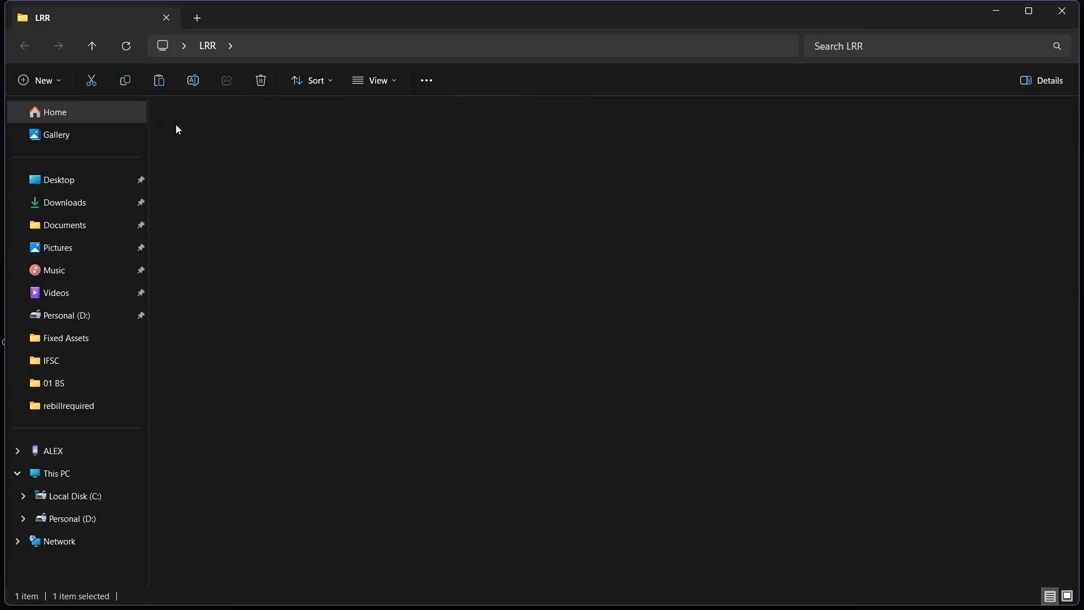
# Open the GCML Standalone_LRR_June_2026 Word document from the extracted LRR folder.
pyautogui.press('Down')
pyautogui.press('Down')
pyautogui.press('Down')
pyautogui.hotkey('ctrl', '+')
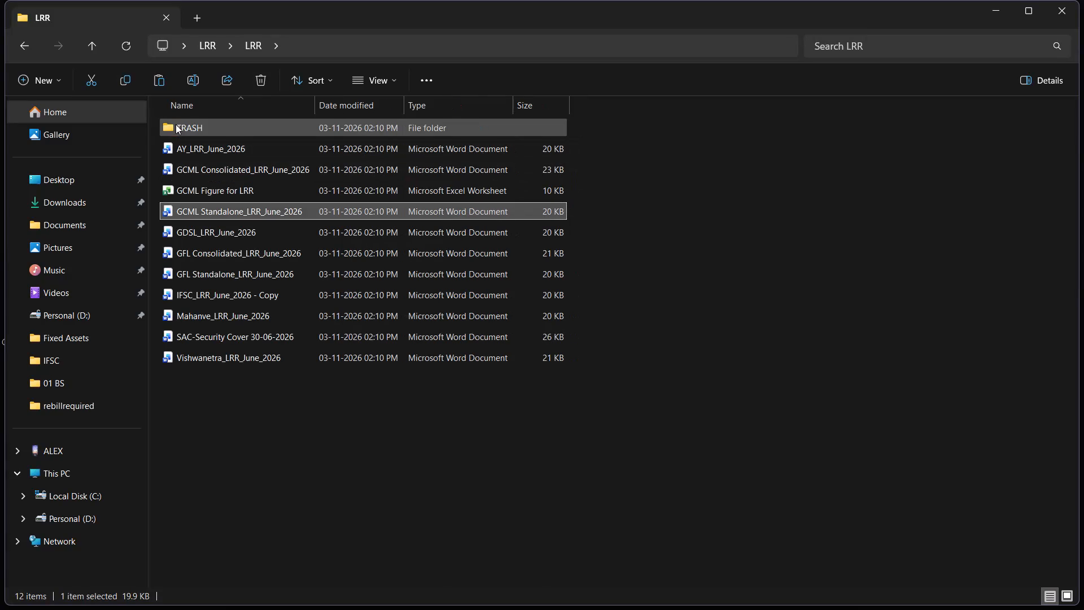
pyautogui.press('Up')
pyautogui.press('Down')
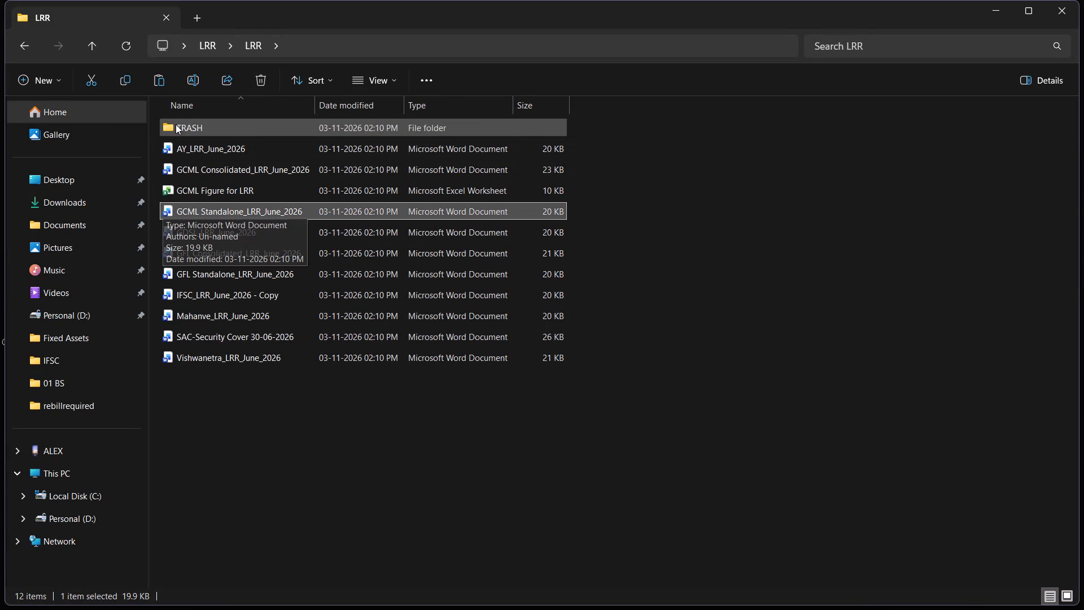
pyautogui.press('Down')
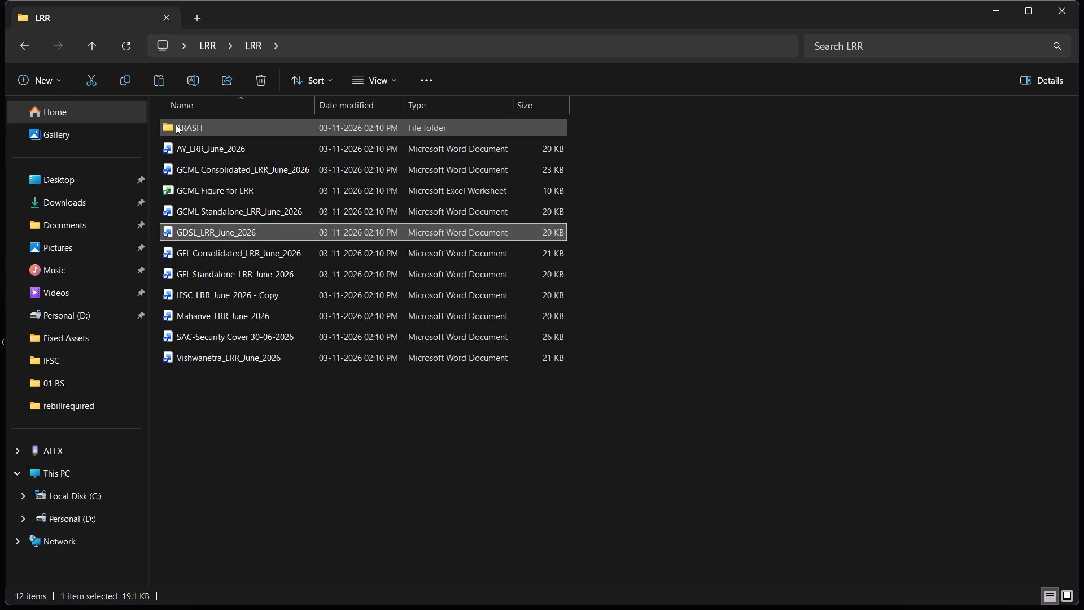
pyautogui.press('Up')
pyautogui.press('Return')
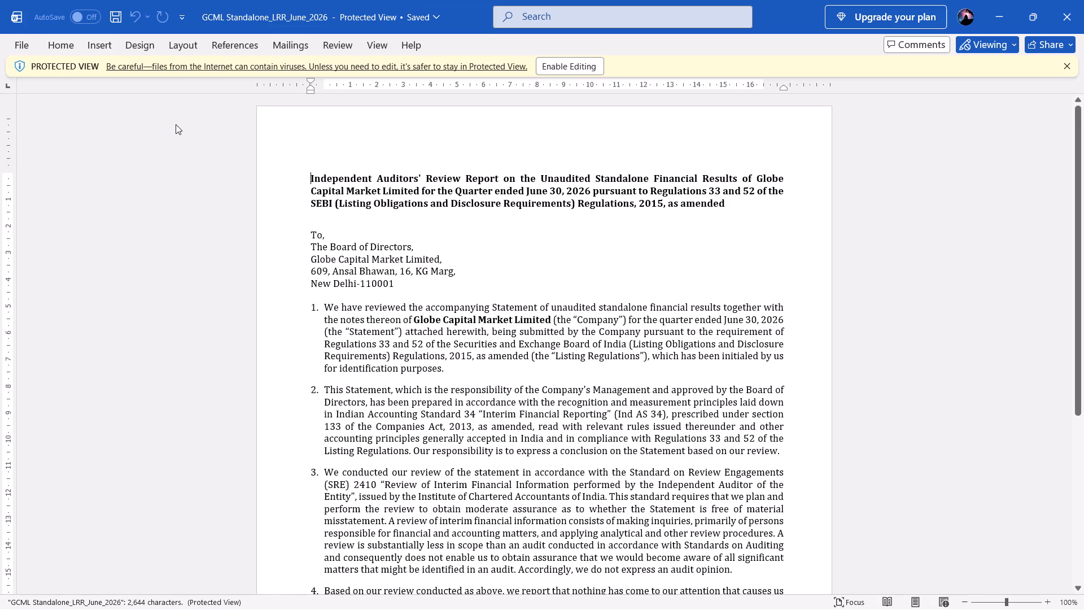
# Enable editing for the GCML Standalone_LRR_June_2026 document.
pyautogui.write('fie')
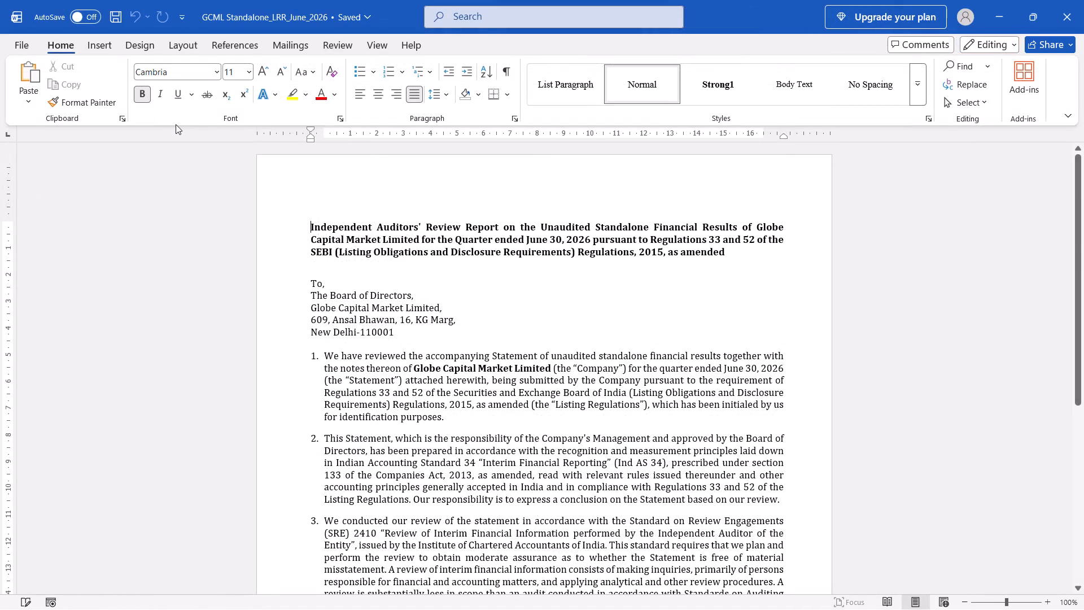
# Read through the heading of the Independent Auditors' Review Report, covering the company, quarter and regulations.
pyautogui.press('Right')
pyautogui.press('Right')
pyautogui.press('Right')
pyautogui.press('Right')
pyautogui.press('Right')
pyautogui.press('Right')
pyautogui.press('Right')
pyautogui.press('Right')
pyautogui.press('Right')
pyautogui.press('Right')
pyautogui.press('Right')
pyautogui.press('Right')
pyautogui.press('Right')
pyautogui.press('Right')
pyautogui.press('Right')
pyautogui.press('Right')
pyautogui.press('Right')
pyautogui.press('Right')
pyautogui.press('Right')
pyautogui.press('Right')
pyautogui.press('Right')
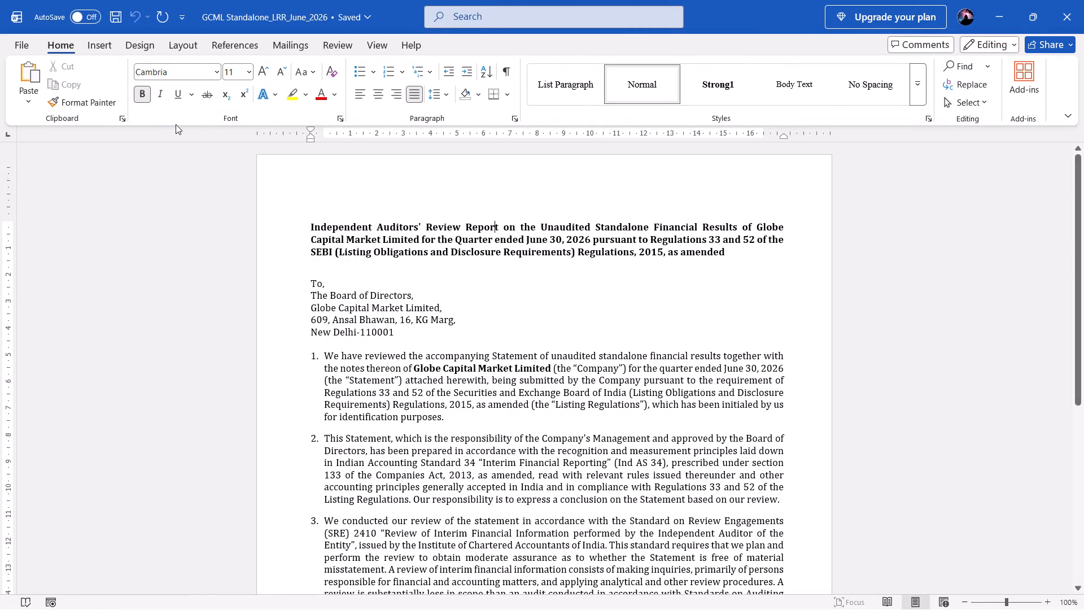
pyautogui.press('Left')
pyautogui.press('Down')
pyautogui.press('Left')
pyautogui.press('Left')
pyautogui.press('Left')
pyautogui.press('Left')
pyautogui.press('Left')
pyautogui.press('Left')
pyautogui.press('Left')
pyautogui.press('Left')
pyautogui.press('Left')
pyautogui.press('Left')
pyautogui.press('Left')
pyautogui.press('Left')
pyautogui.press('Left')
pyautogui.press('Left')
pyautogui.press('Left')
pyautogui.press('Left')
pyautogui.press('Left')
pyautogui.press('Left')
pyautogui.press('Left')
pyautogui.press('Left')
pyautogui.press('Left')
pyautogui.press('Left')
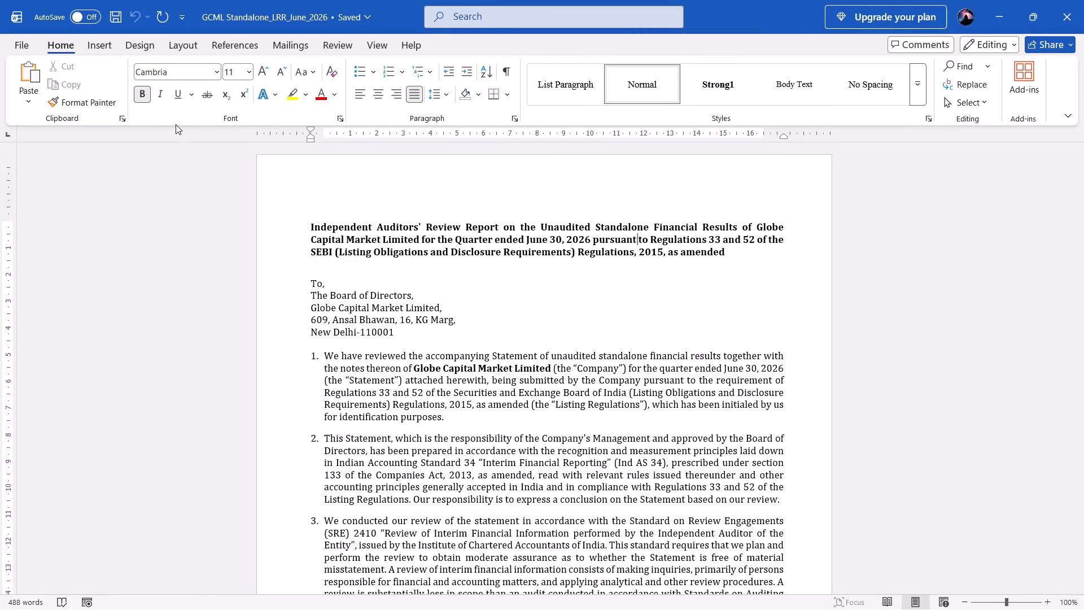
pyautogui.press('Left')
# Switch to the desktop and open the Globe folder.
pyautogui.hotkey('alt', 'Tab')
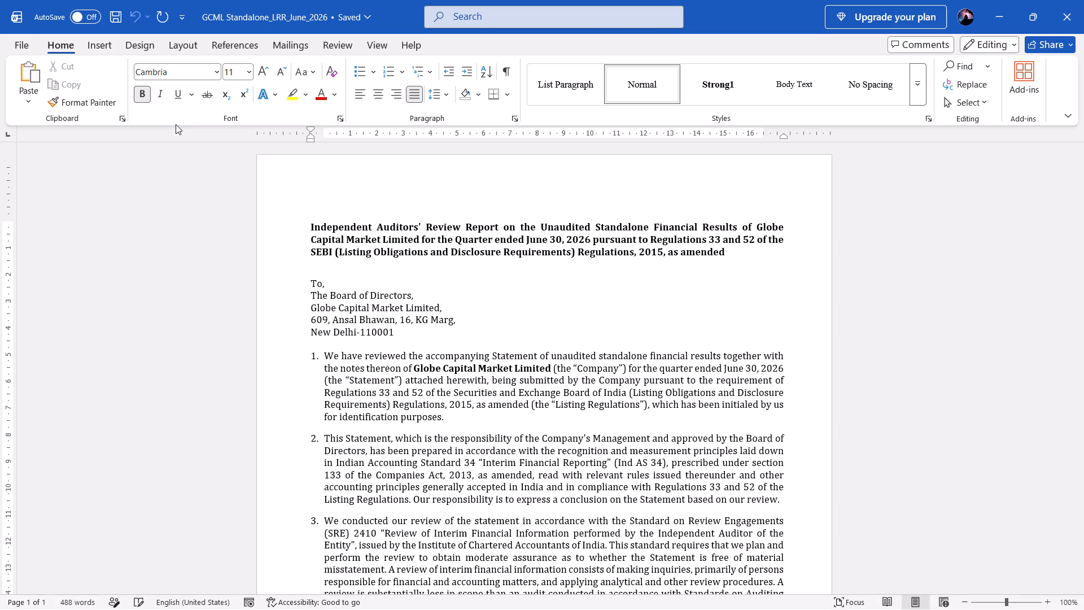
pyautogui.press('d')
pyautogui.press('super+d')
pyautogui.press('Down')
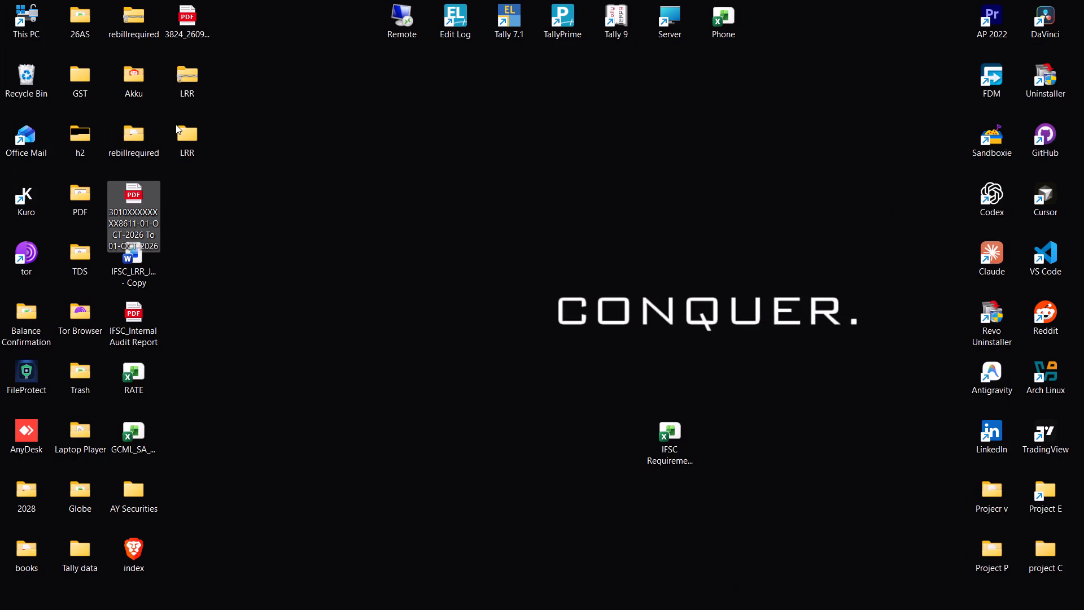
pyautogui.press('Down')
pyautogui.press('Down')
pyautogui.press('Down')
pyautogui.press('Down')
pyautogui.press('Down')
pyautogui.press('Left')
pyautogui.press('Return')
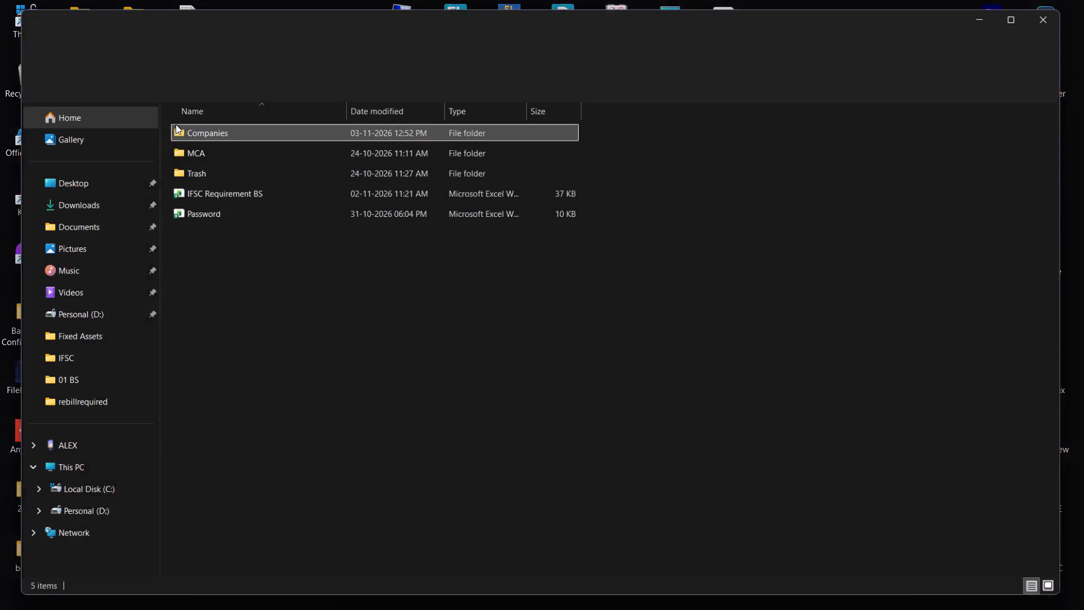
# Open the inner AY Securities folder under Companies > AY Securities in the Globe folder.
pyautogui.press('Down')
pyautogui.press('Down')
pyautogui.press('Up')
pyautogui.press('Up')
pyautogui.press('Return')
pyautogui.press('Down')
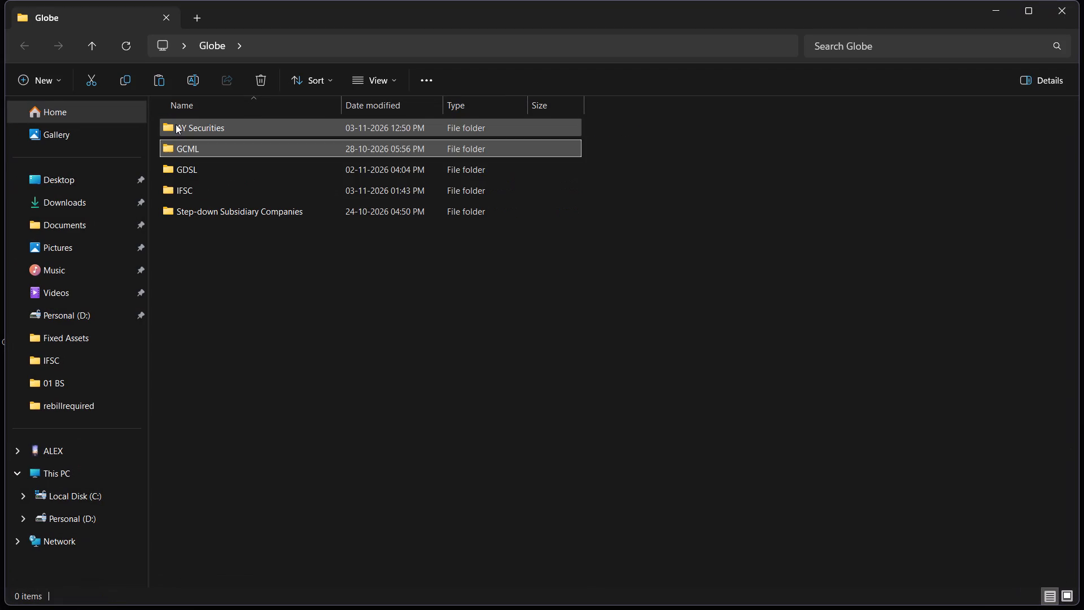
pyautogui.press('Down')
pyautogui.press('Up')
pyautogui.press('Up')
pyautogui.press('Return')
pyautogui.press('Down')
pyautogui.press('Down')
pyautogui.press('Down')
pyautogui.press('Return')
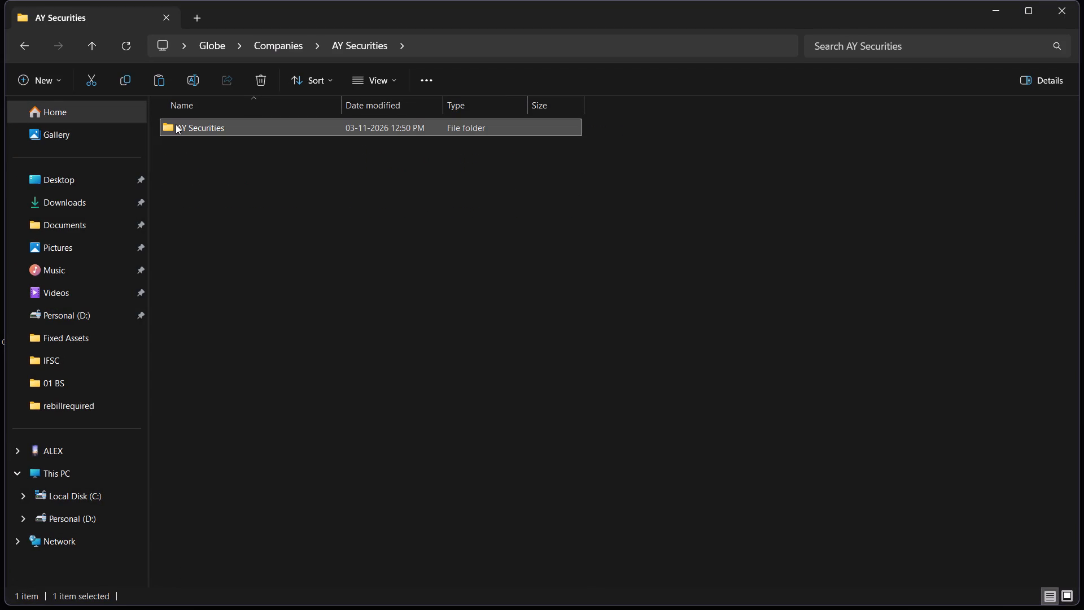
# Look through the subfolders and files in the inner AY Securities folder for the needed file.
pyautogui.press('Down')
pyautogui.press('Down')
pyautogui.press('Up')
pyautogui.press('Up')
pyautogui.press('Down')
pyautogui.press('Down')
pyautogui.press('Down')
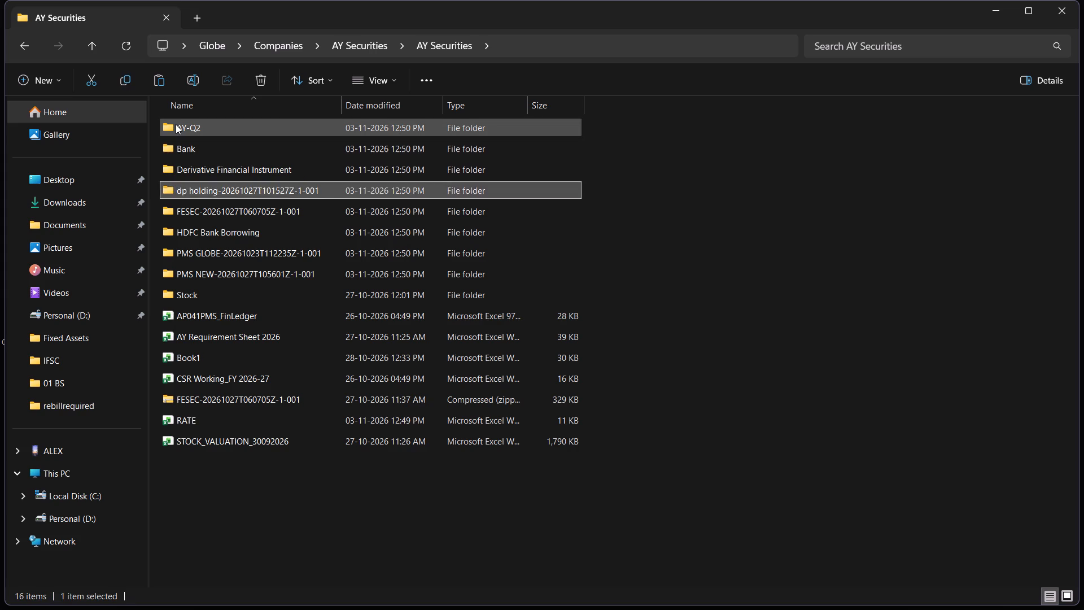
pyautogui.press('Down')
pyautogui.press('Down')
pyautogui.press('Down')
pyautogui.press('Down')
pyautogui.press('Down')
pyautogui.press('Down')
pyautogui.press('Down')
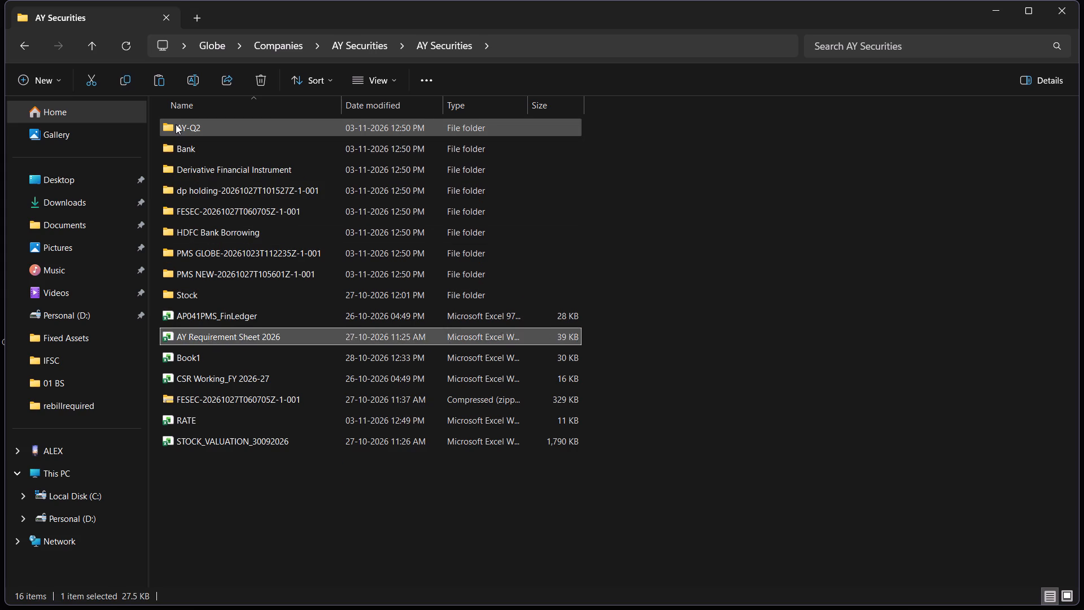
pyautogui.press('Down')
pyautogui.press('Down')
pyautogui.press('Down')
pyautogui.press('Down')
pyautogui.press('Down')
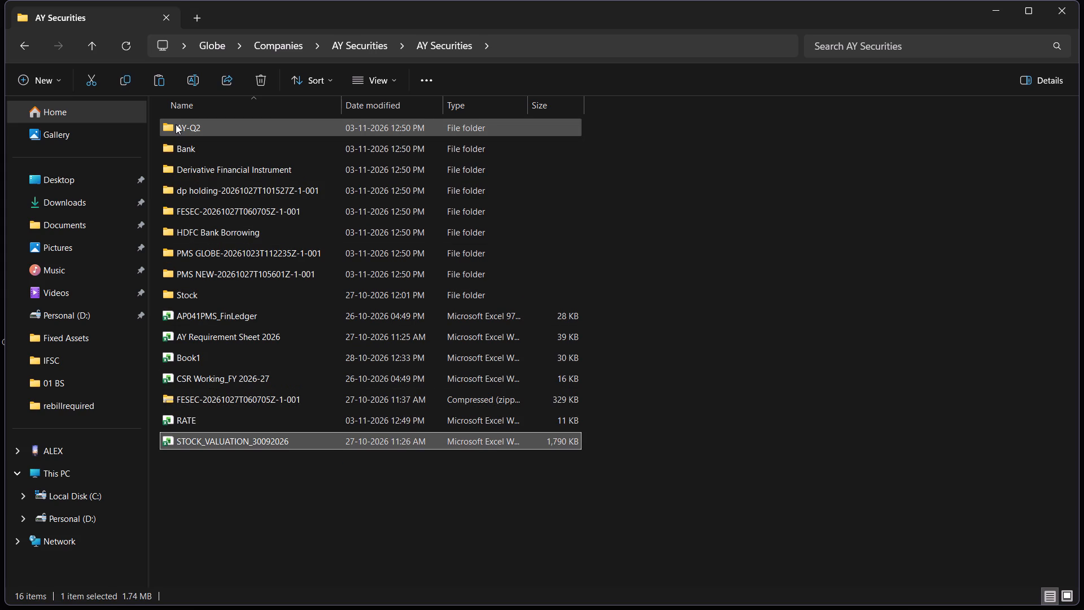
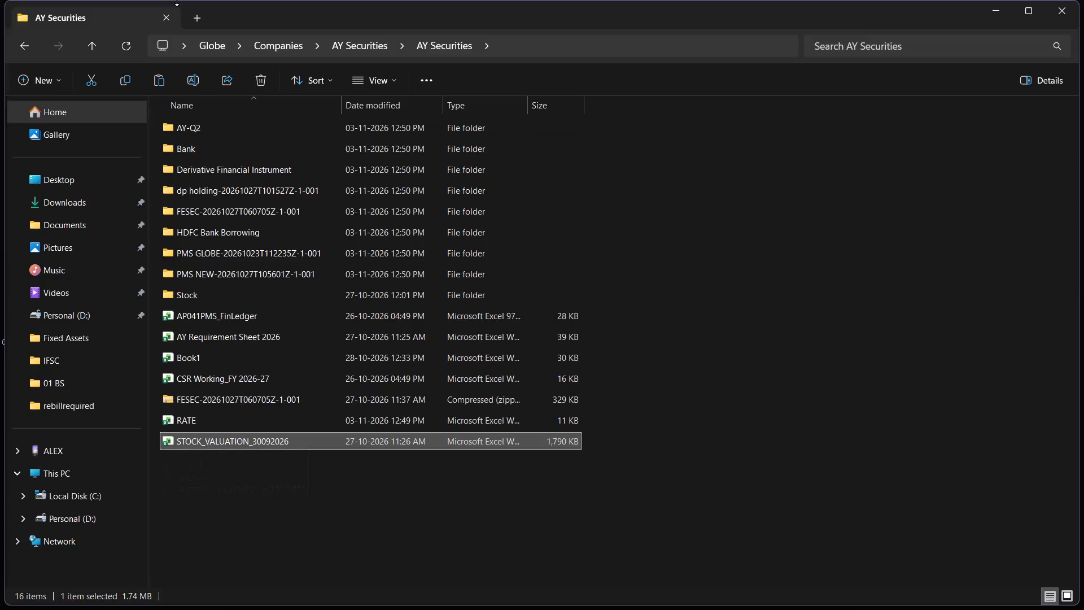
# Switch to the IFSC_LRR_June_2026 - Copy document in Word and close it without saving the changes.
pyautogui.click(247, 499)
pyautogui.hotkey('alt', 'Tab')
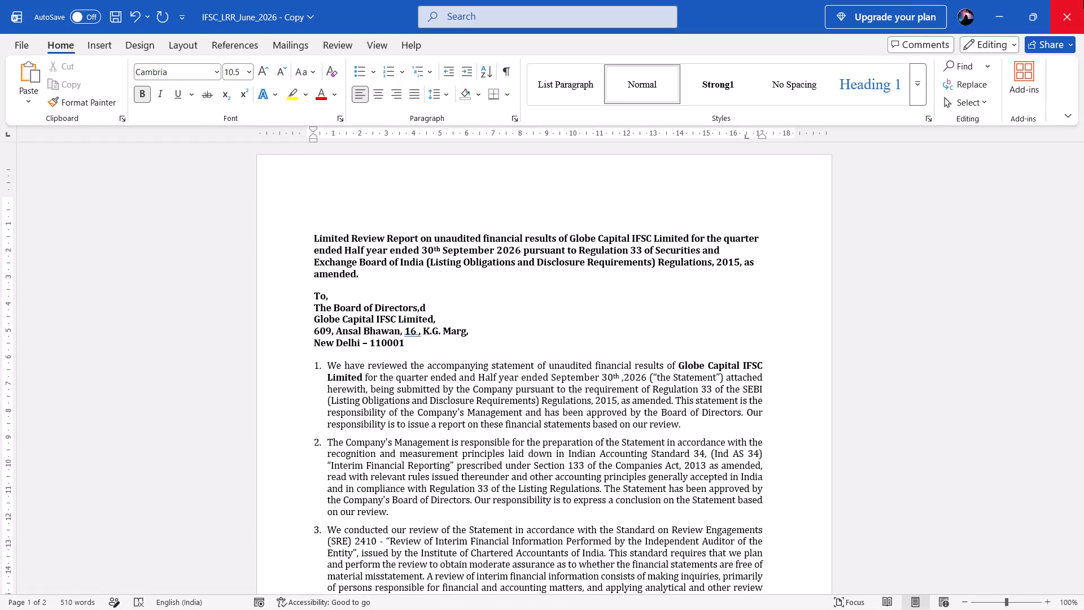
pyautogui.click(1083, 0)
pyautogui.click(636, 338)
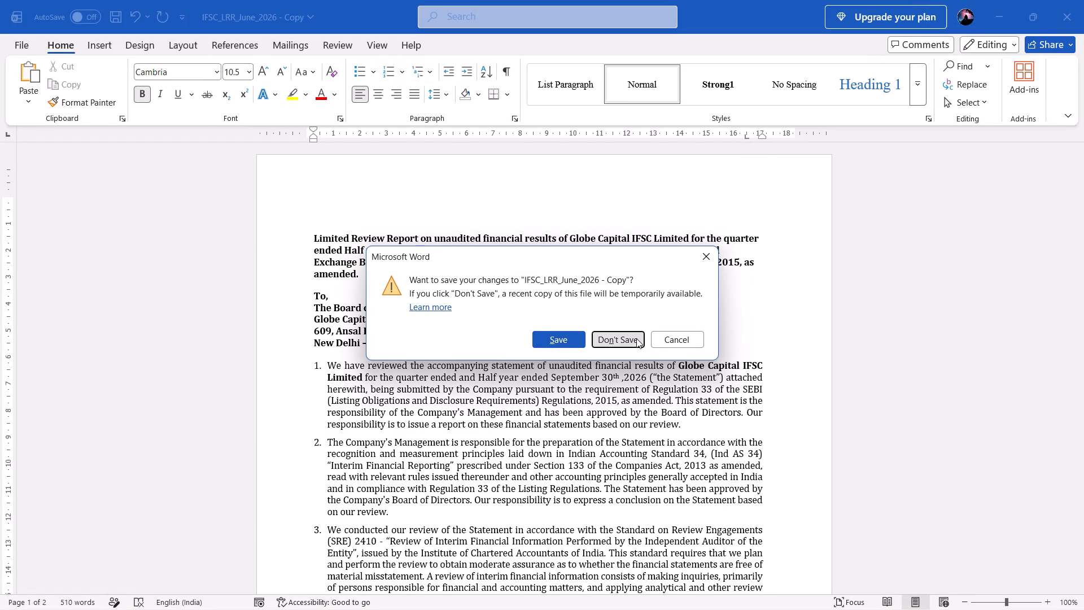
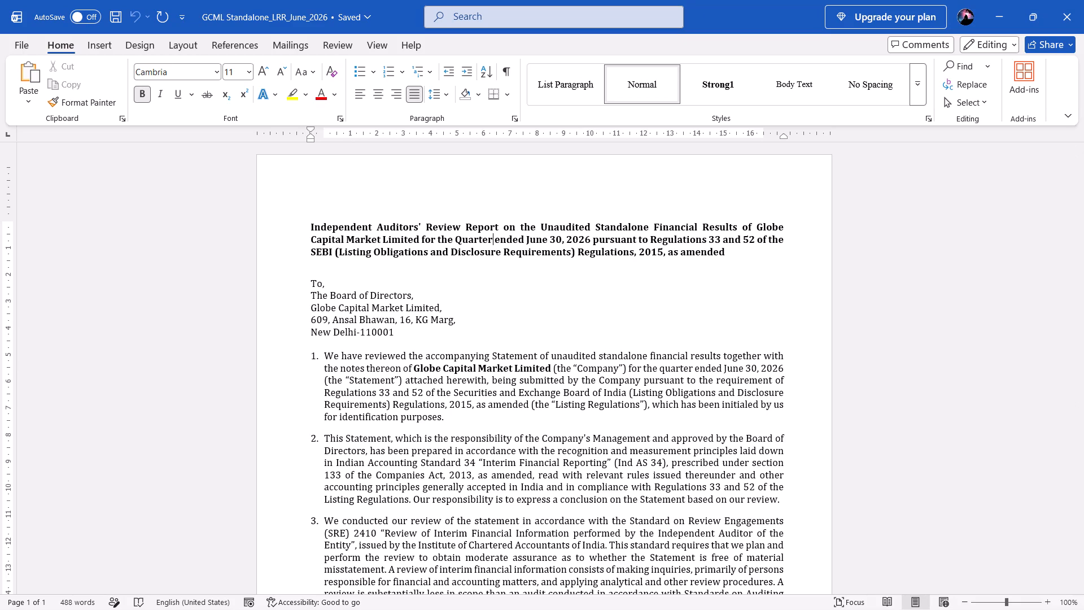
# Extend the period in the report title to read "Quarter And half Year" before "ended".
pyautogui.press('BackSpace')
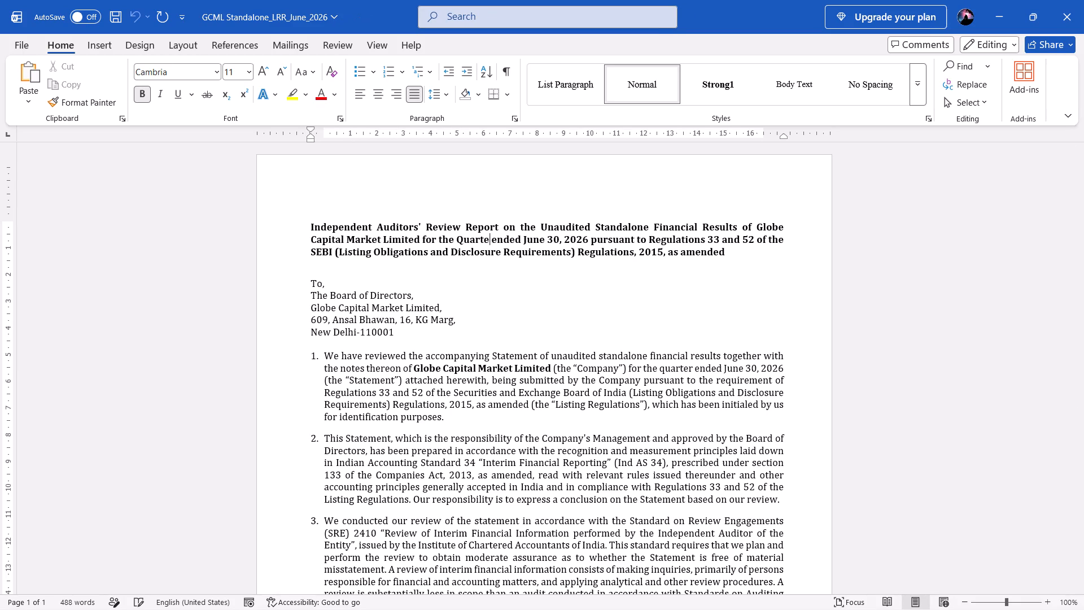
pyautogui.press('BackSpace')
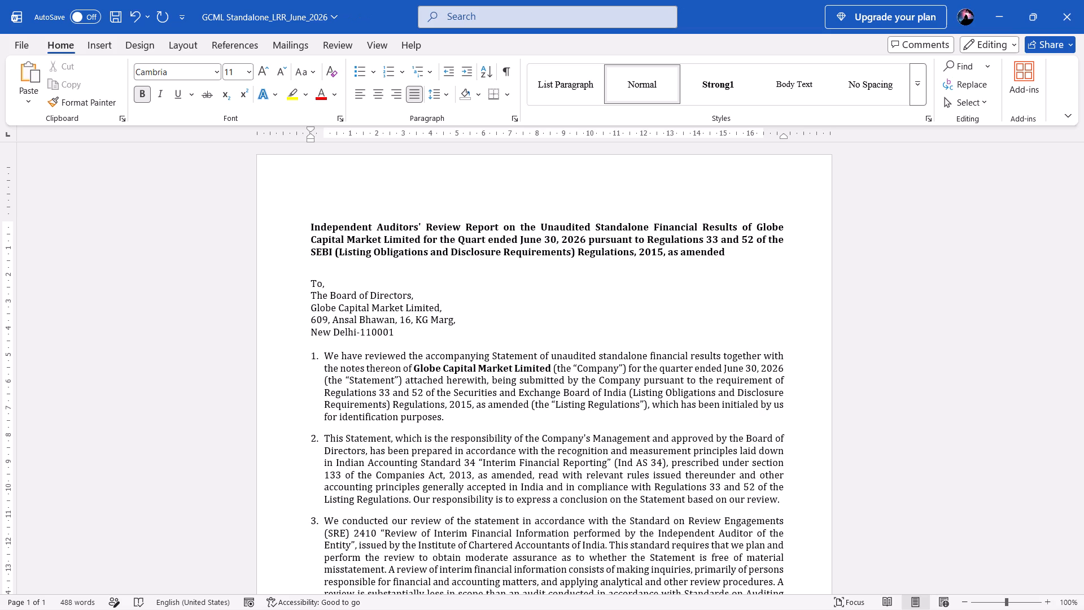
pyautogui.hotkey('ctrl', 'z')
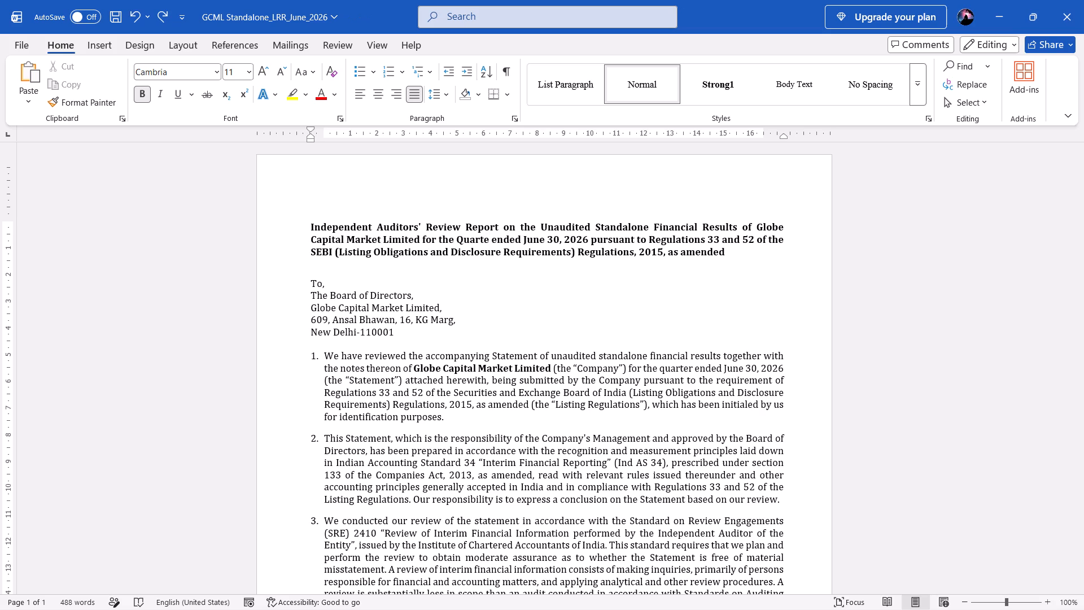
pyautogui.press('BackSpace')
pyautogui.write('er And half Year')
# Change the month in the report title's period-end date to September.
pyautogui.press('Right')
pyautogui.press('Right')
pyautogui.press('Right')
pyautogui.press('Right')
pyautogui.press('Right')
pyautogui.press('Right')
pyautogui.press('Right')
pyautogui.press('Right')
pyautogui.press('Right')
pyautogui.press('Right')
pyautogui.press('Right')
pyautogui.press('Right')
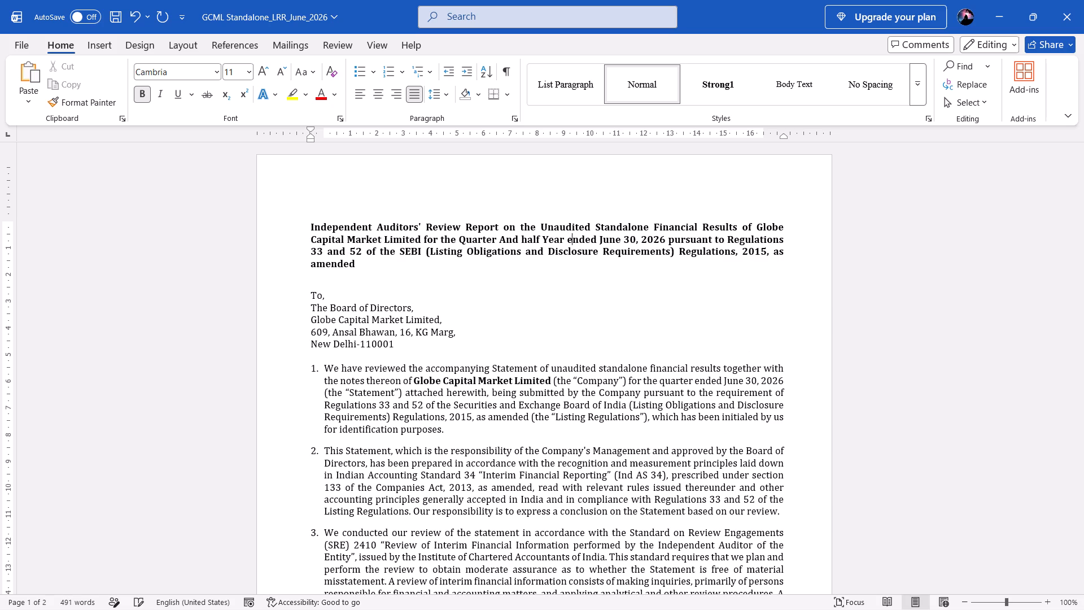
pyautogui.press('Left')
pyautogui.press('BackSpace')
pyautogui.press('BackSpace')
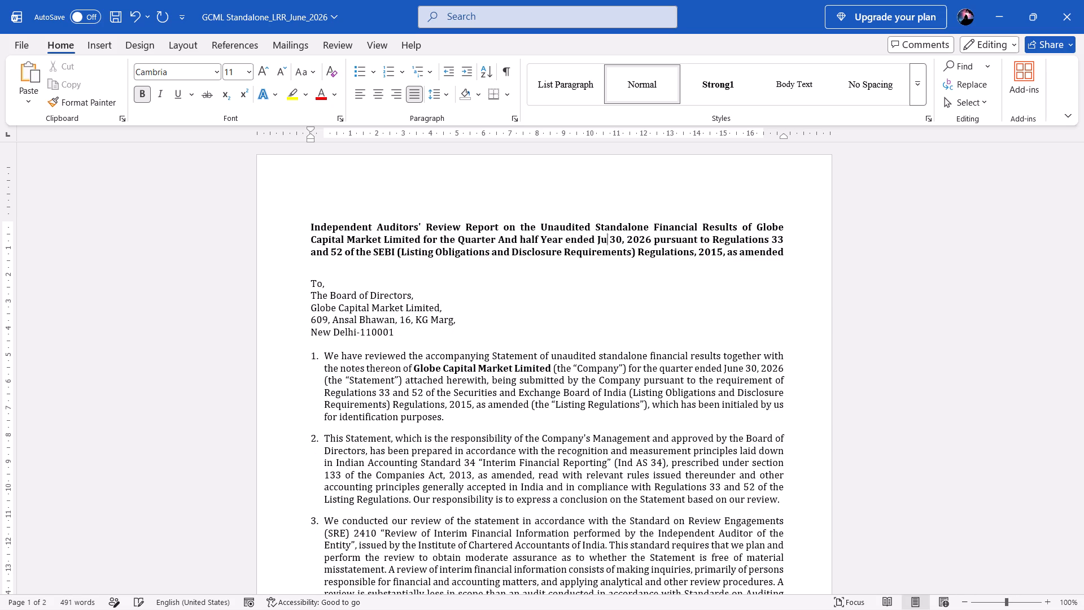
pyautogui.press('BackSpace')
pyautogui.press('BackSpace')
pyautogui.write('September')
# Check the rest of the title, the addressee block and paragraph 1 for period references that need updating.
pyautogui.press('Right')
pyautogui.press('Right')
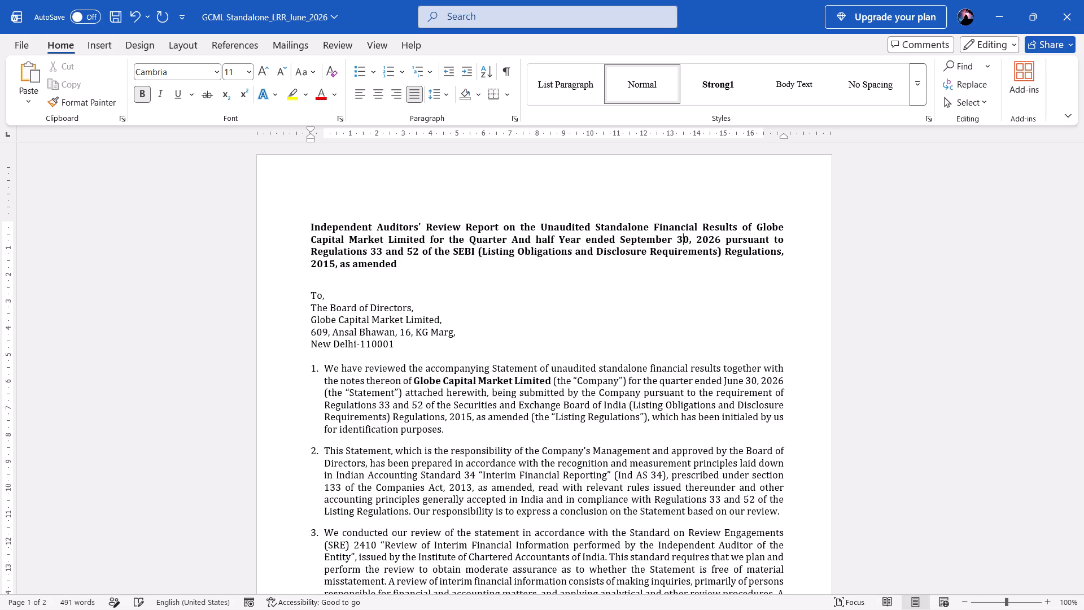
pyautogui.press('Right')
pyautogui.press('Right')
pyautogui.press('Right')
pyautogui.press('Right')
pyautogui.press('Right')
pyautogui.press('Right')
pyautogui.press('Right')
pyautogui.press('Right')
pyautogui.press('Right')
pyautogui.press('Right')
pyautogui.press('Right')
pyautogui.press('Left')
pyautogui.press('Left')
pyautogui.press('Left')
pyautogui.press('Down')
pyautogui.press('Down')
pyautogui.press('Down')
pyautogui.press('Down')
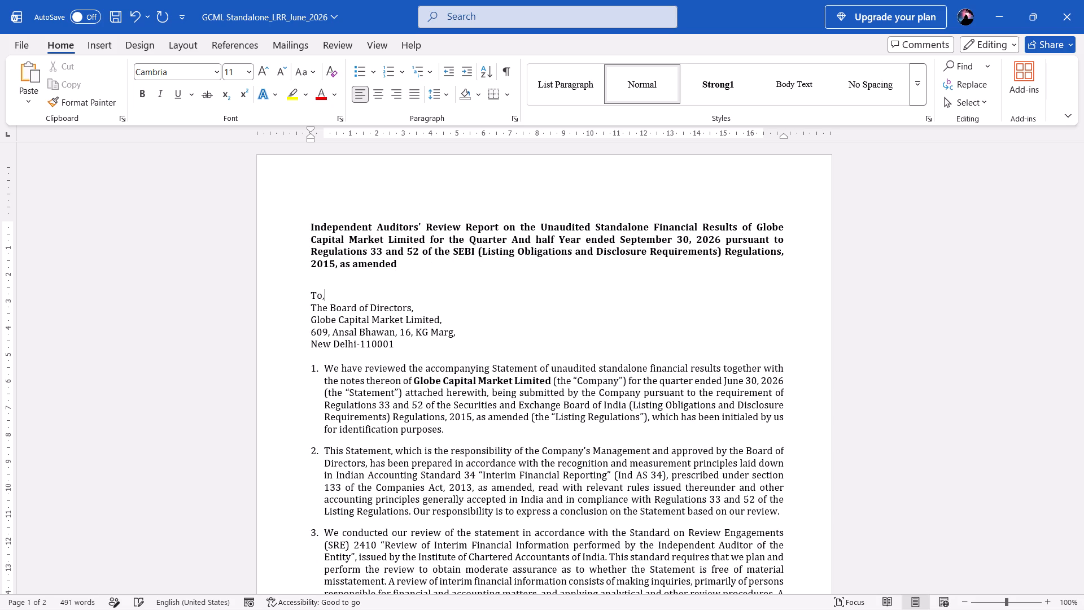
pyautogui.press('Down')
pyautogui.press('Down')
pyautogui.press('Down')
pyautogui.press('Down')
pyautogui.press('Down')
pyautogui.press('Down')
pyautogui.press('Down')
pyautogui.press('Down')
pyautogui.press('Right')
pyautogui.press('Down')
pyautogui.press('Down')
pyautogui.press('Down')
# Select and copy the word "June" in the period-end date in paragraph 1.
pyautogui.click(532, 379)
pyautogui.press('Up')
pyautogui.press('Right')
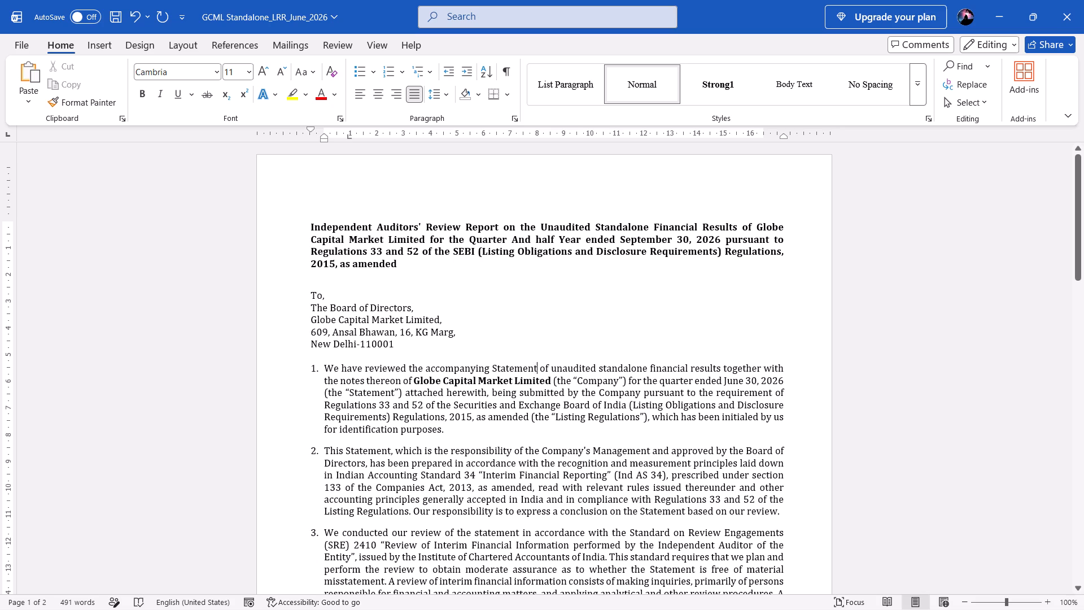
pyautogui.press('Right')
pyautogui.press('Right')
pyautogui.press('Right')
pyautogui.press('Right')
pyautogui.press('Right')
pyautogui.press('Right')
pyautogui.press('Down')
pyautogui.press('Left')
pyautogui.press('Left')
pyautogui.press('Left')
pyautogui.press('Right')
pyautogui.press('Right')
pyautogui.press('Right')
pyautogui.press('Right')
pyautogui.press('Right')
pyautogui.press('Right')
pyautogui.press('Right')
pyautogui.press('Right')
pyautogui.press('Right')
pyautogui.press('Right')
pyautogui.press('Right')
pyautogui.press('Right')
pyautogui.press('Right')
pyautogui.press('Right')
pyautogui.press('Right')
pyautogui.press('Right')
pyautogui.press('Right')
pyautogui.press('Right')
pyautogui.press('Right')
pyautogui.press('Right')
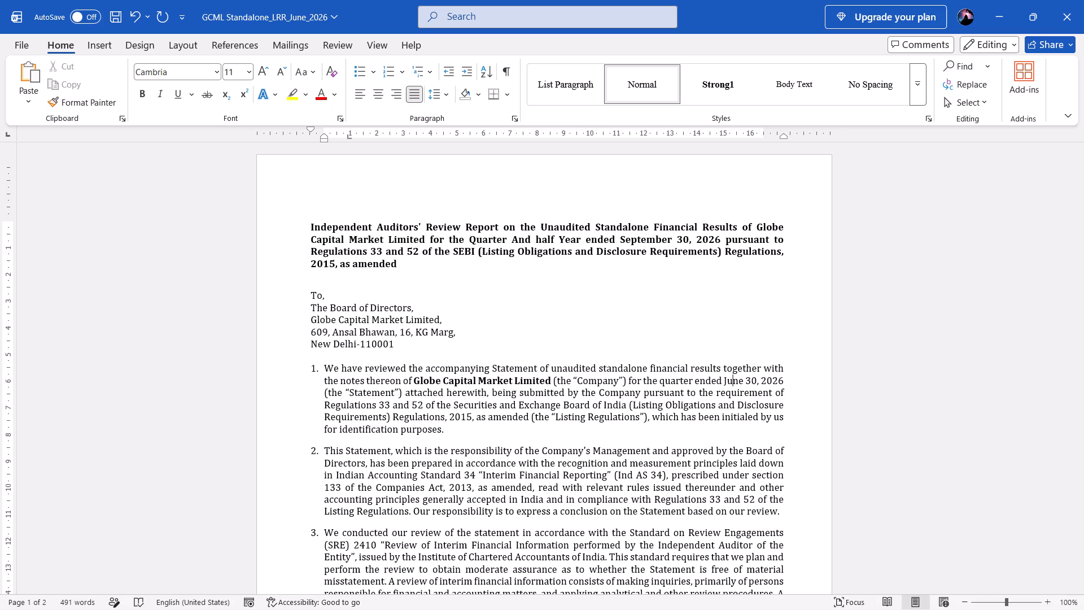
pyautogui.press('Left')
pyautogui.press('Left')
pyautogui.hotkey('shift', 'Right')
pyautogui.hotkey('shift', 'Right')
pyautogui.hotkey('shift', 'Right')
pyautogui.hotkey('shift', 'Right')
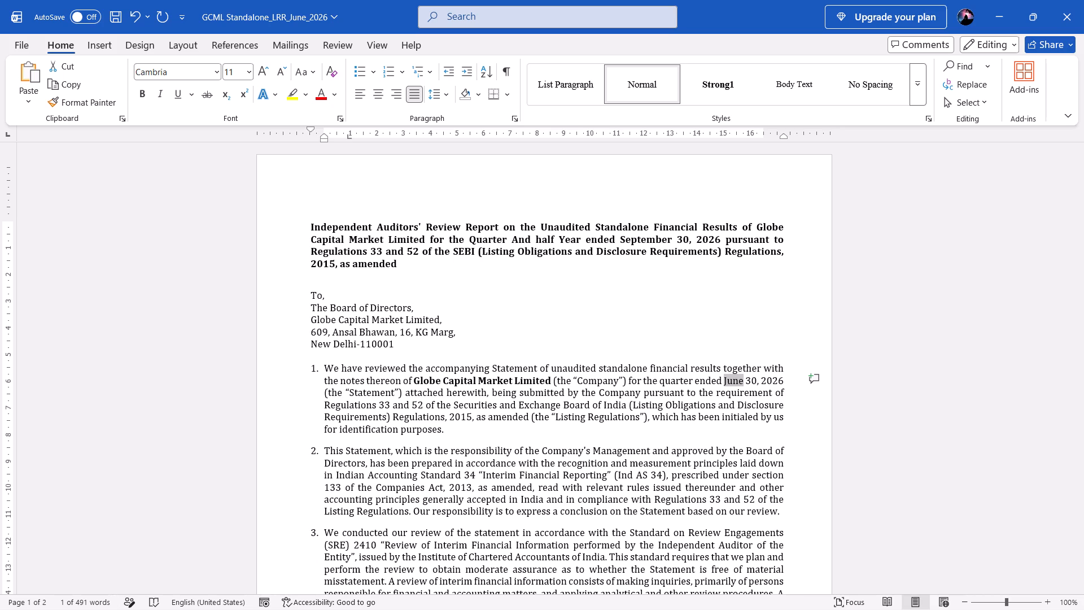
pyautogui.hotkey('ctrl', 'c')
# Replace all occurrences of "June" in the document with "September" using Find and Replace.
pyautogui.hotkey('ctrl', 'f')
pyautogui.press('Escape')
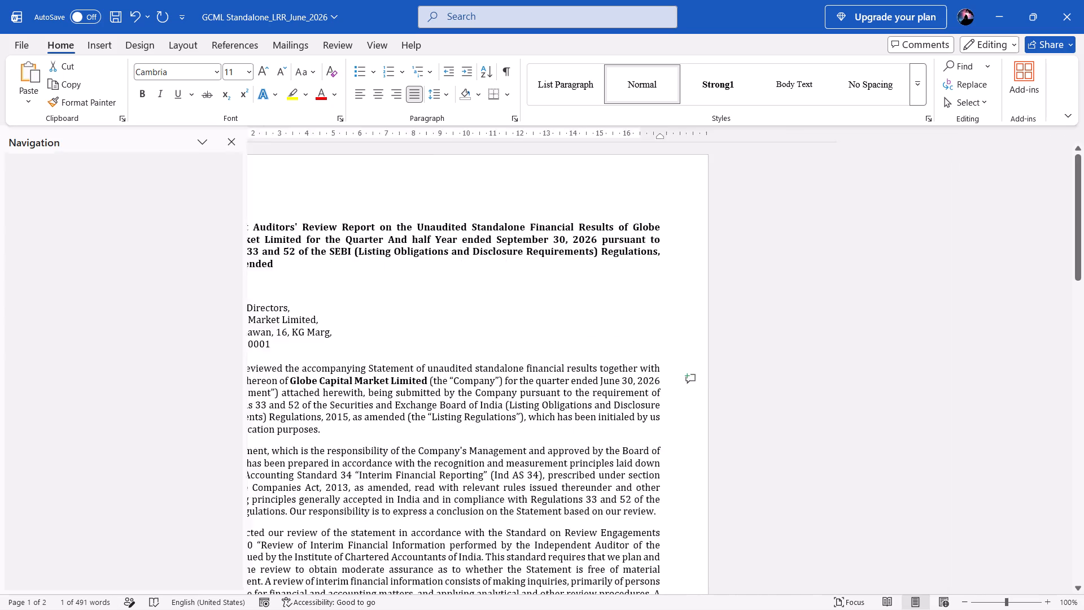
pyautogui.hotkey('ctrl', 'h')
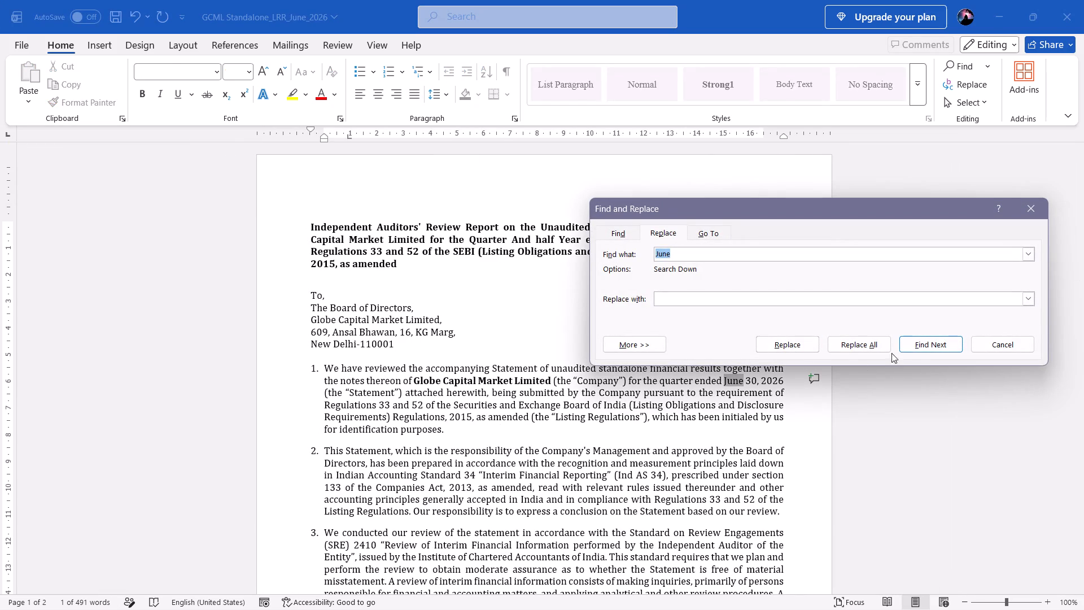
pyautogui.click(916, 345)
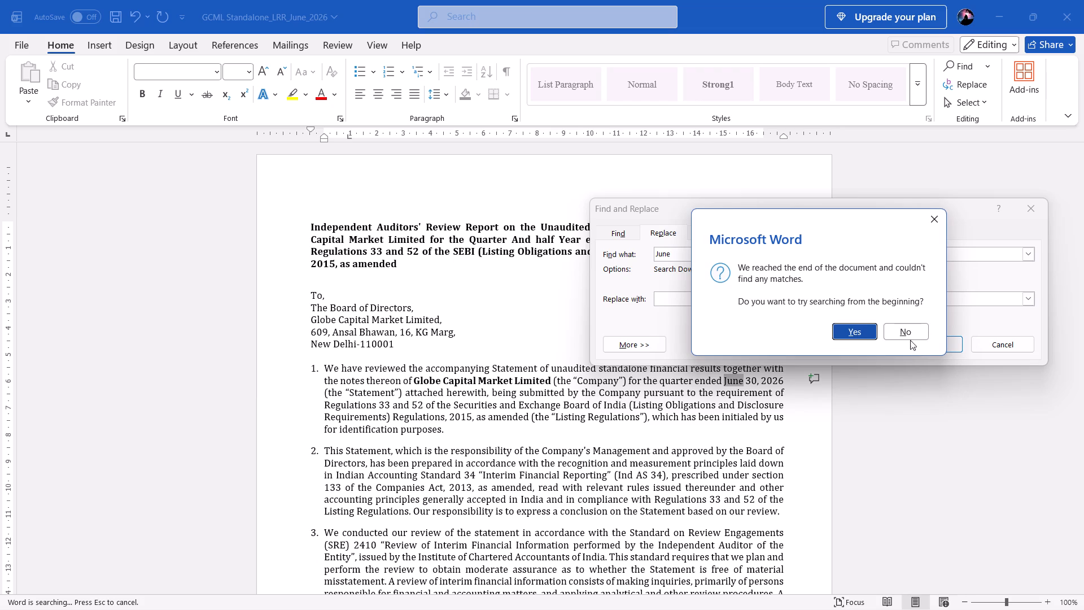
pyautogui.click(884, 334)
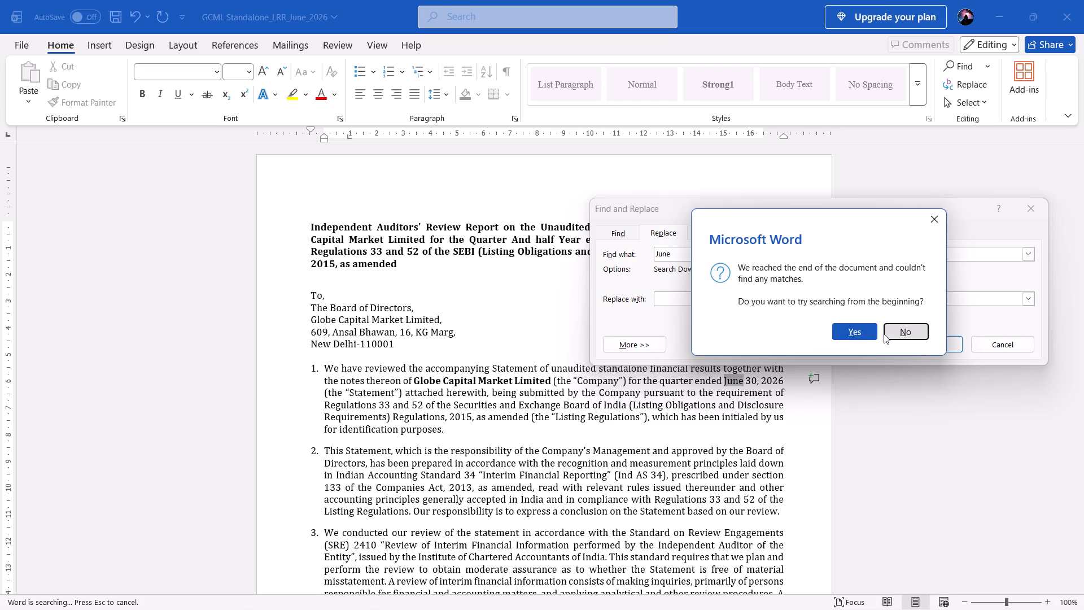
pyautogui.click(716, 304)
pyautogui.write('Sep')
pyautogui.press('t')
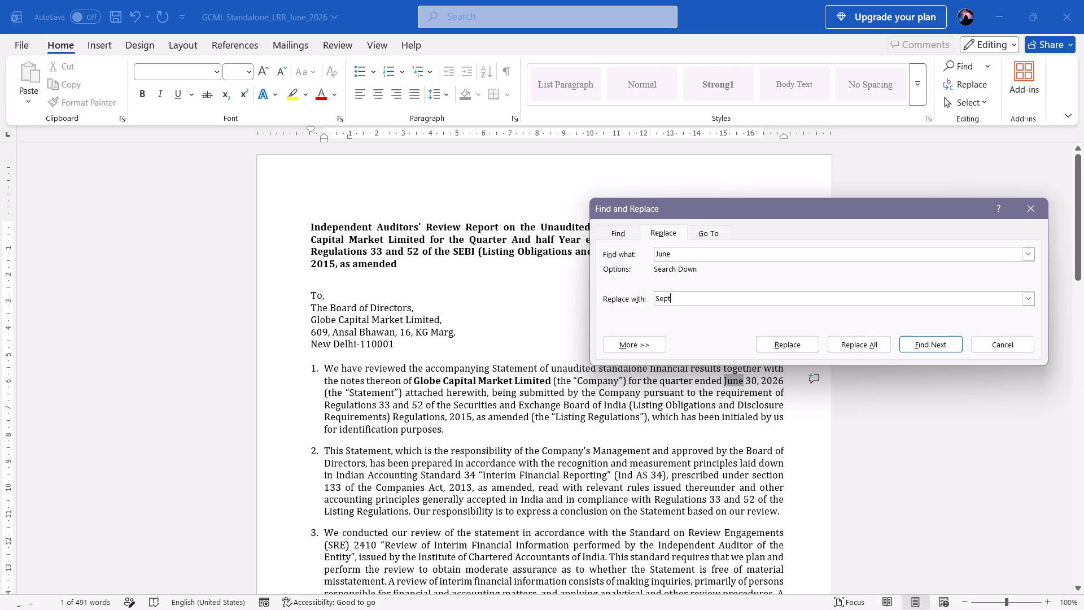
pyautogui.moveTo(698, 208); pyautogui.dragTo(737, 342)
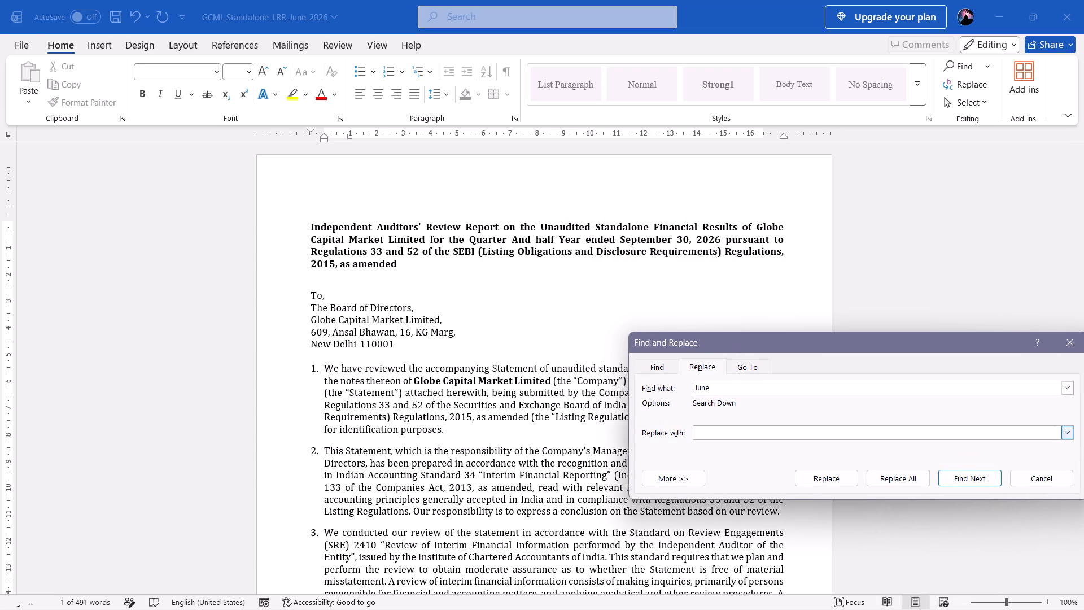
pyautogui.write('ember')
pyautogui.click(887, 474)
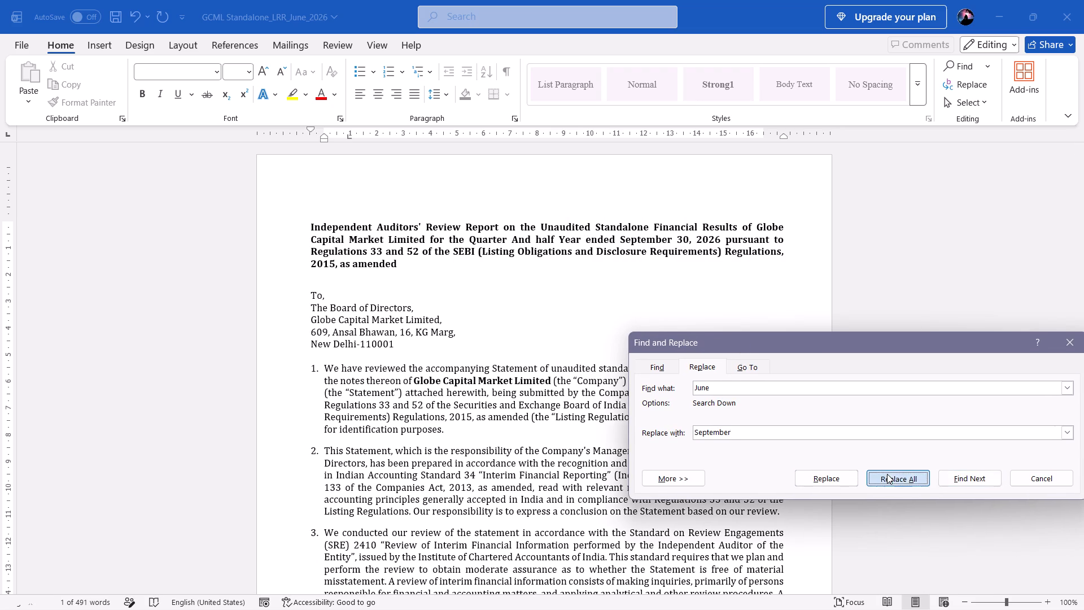
pyautogui.click(894, 464)
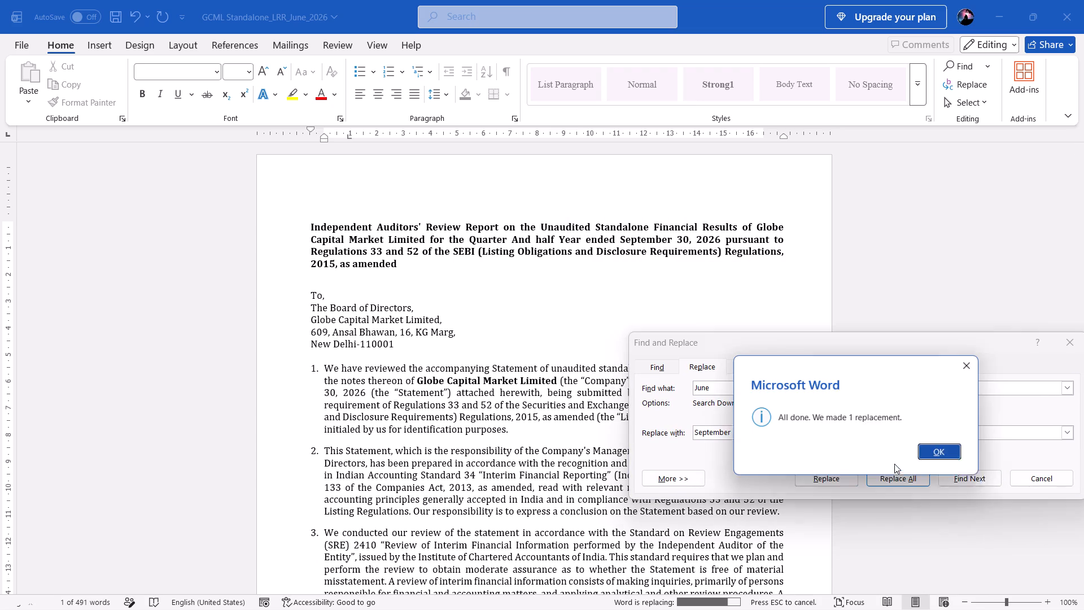
pyautogui.click(939, 452)
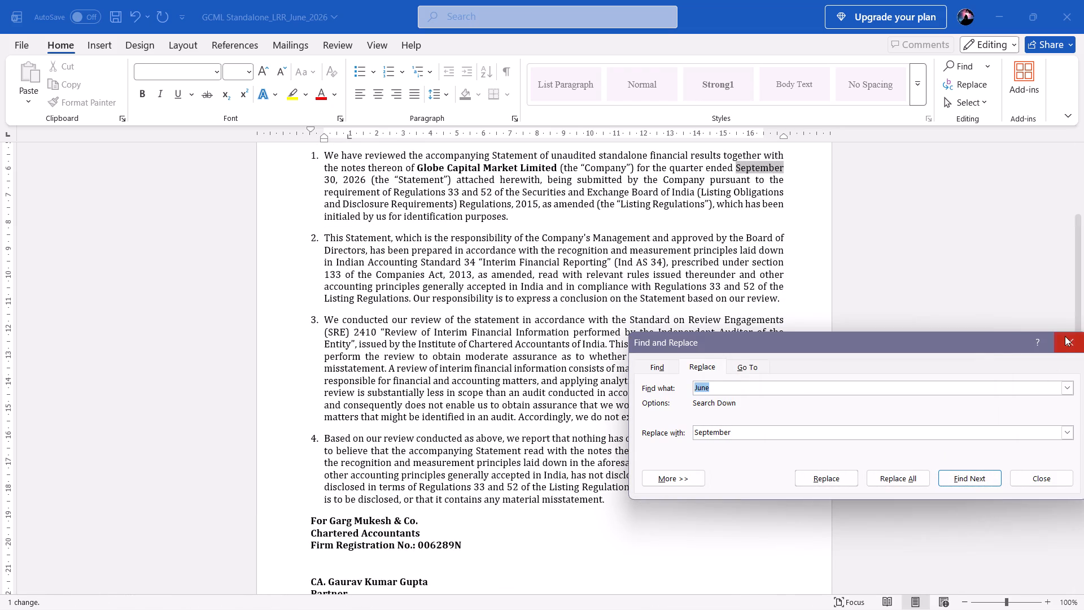
pyautogui.click(1065, 336)
# Insert "and Half Year" after "quarter" in the first numbered paragraph.
pyautogui.scroll(-7, 530, 327)
pyautogui.scroll(4, 530, 327)
pyautogui.scroll(-13, 530, 327)
pyautogui.scroll(12, 530, 327)
pyautogui.scroll(-1, 530, 327)
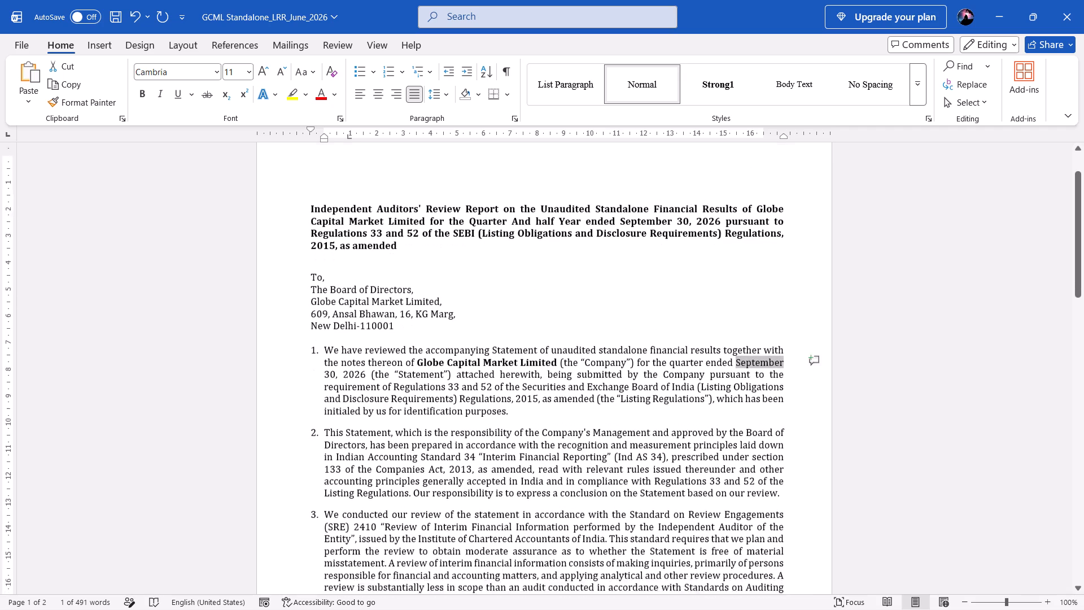
pyautogui.scroll(-1, 530, 327)
pyautogui.click(377, 302)
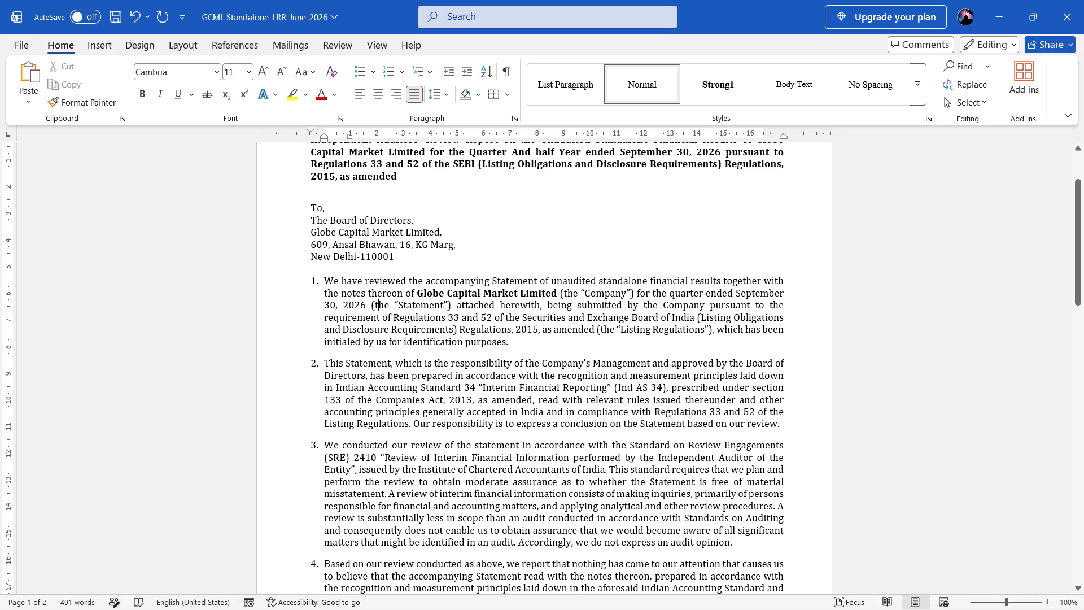
pyautogui.click(700, 294)
pyautogui.press('Right')
pyautogui.press('Right')
pyautogui.press('BackSpace')
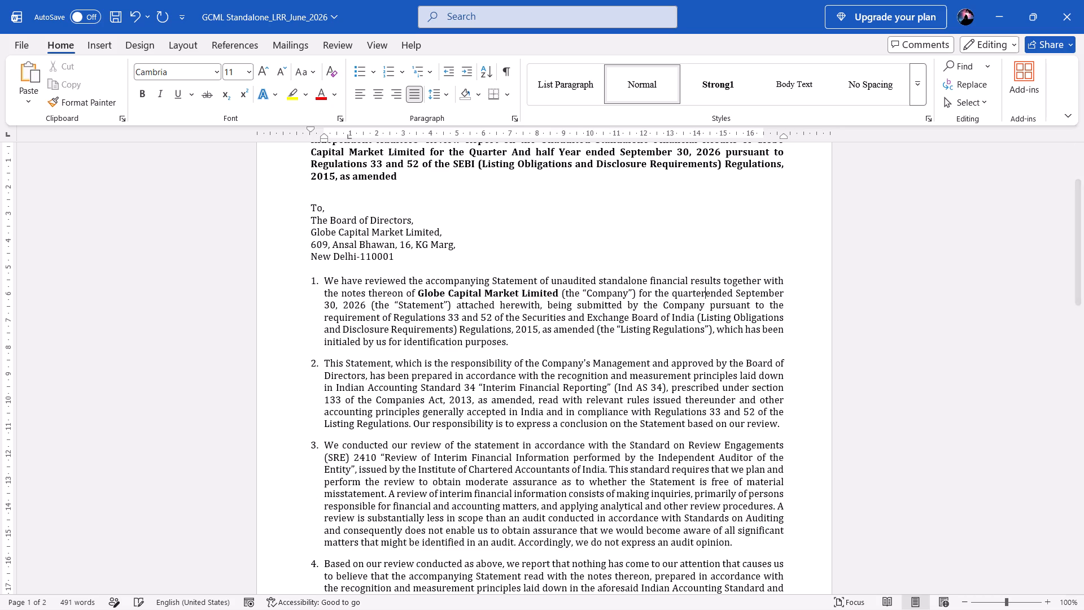
pyautogui.press('space')
pyautogui.write('and')
pyautogui.press('space')
pyautogui.write('Half Year')
pyautogui.press('space')
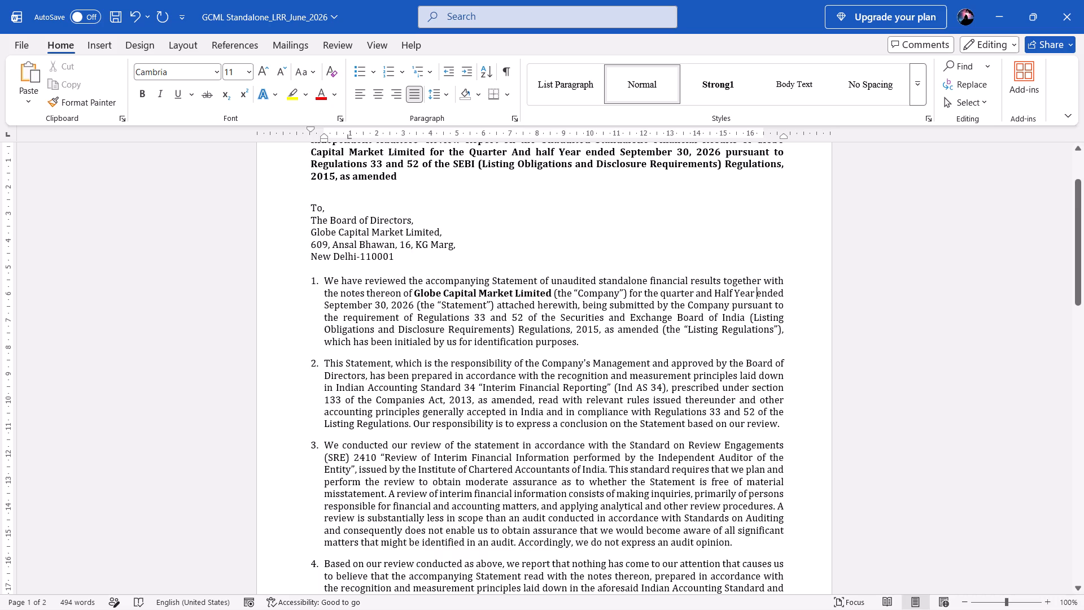
# Review the whole report, from the title through the signature block to the UDIN line, for remaining period references and layout.
pyautogui.scroll(-1, 406, 374)
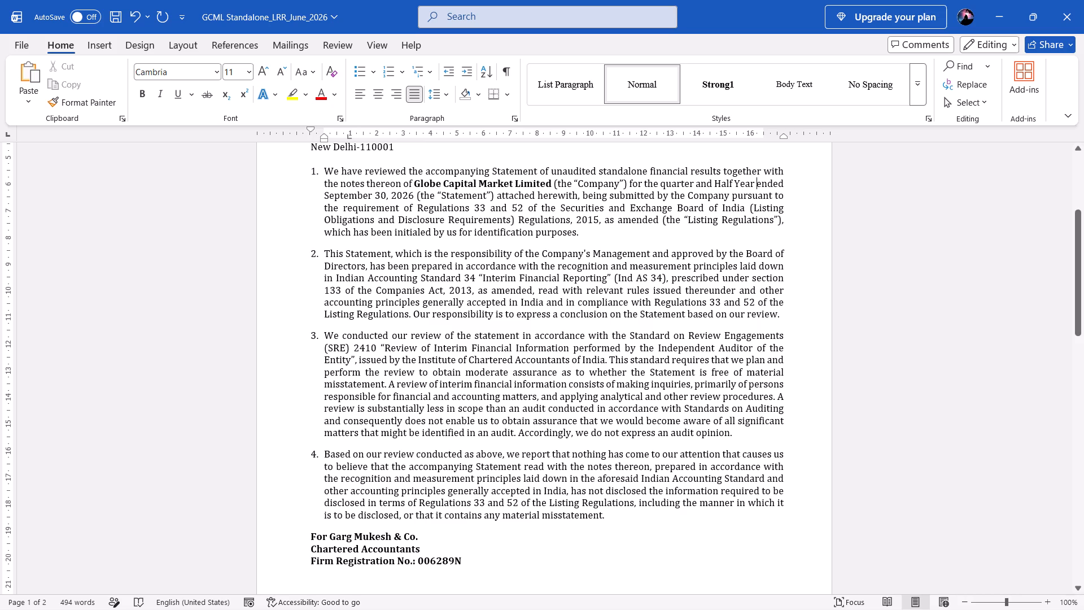
pyautogui.scroll(-1, 447, 330)
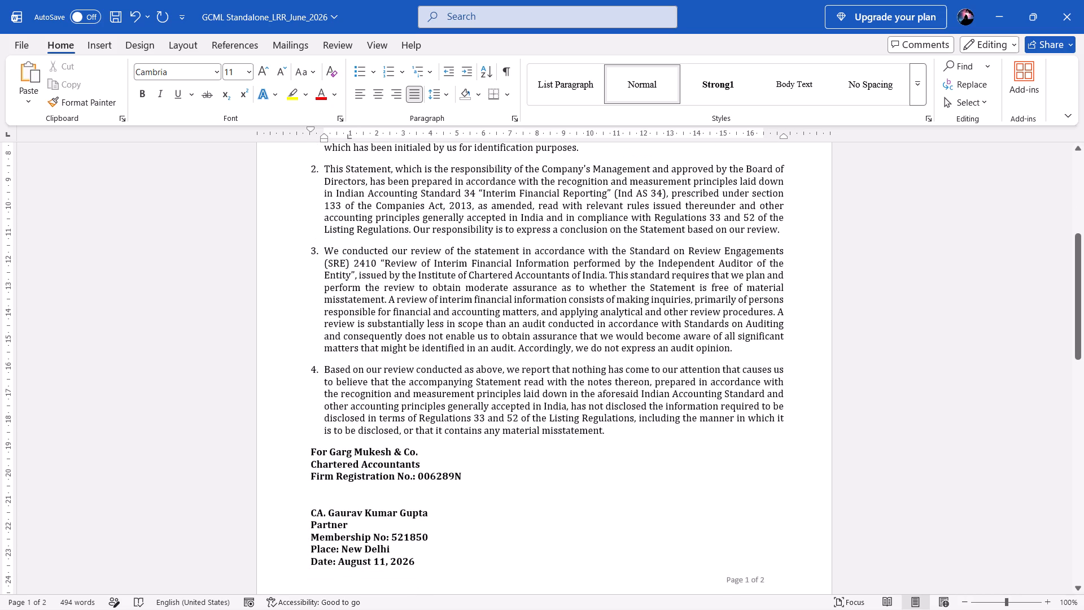
pyautogui.scroll(-3, 447, 330)
pyautogui.scroll(3, 447, 330)
pyautogui.scroll(-1, 447, 330)
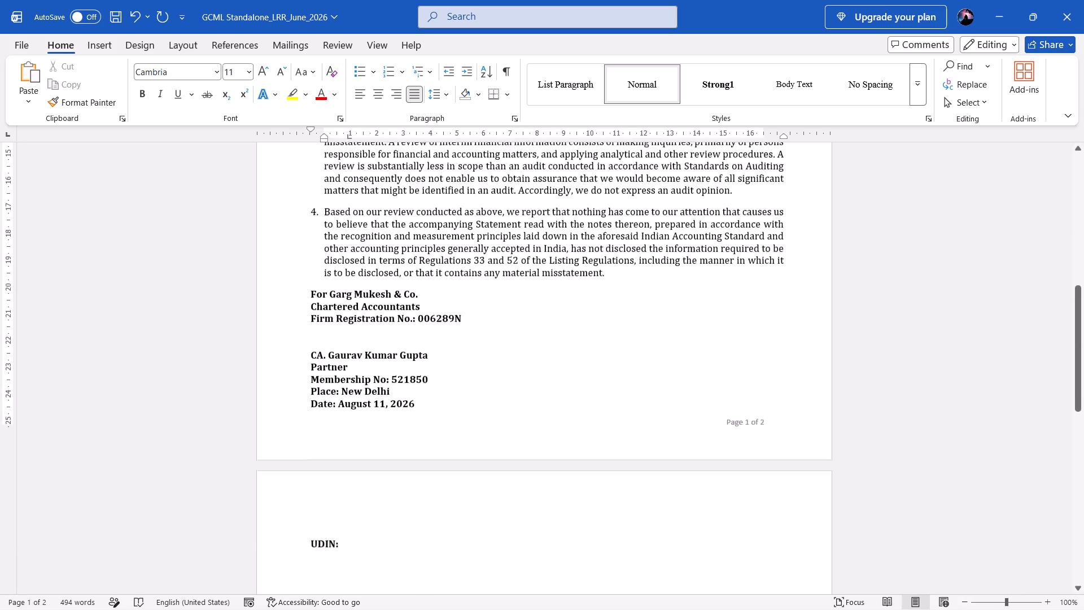
pyautogui.scroll(-1, 447, 330)
pyautogui.scroll(3, 447, 330)
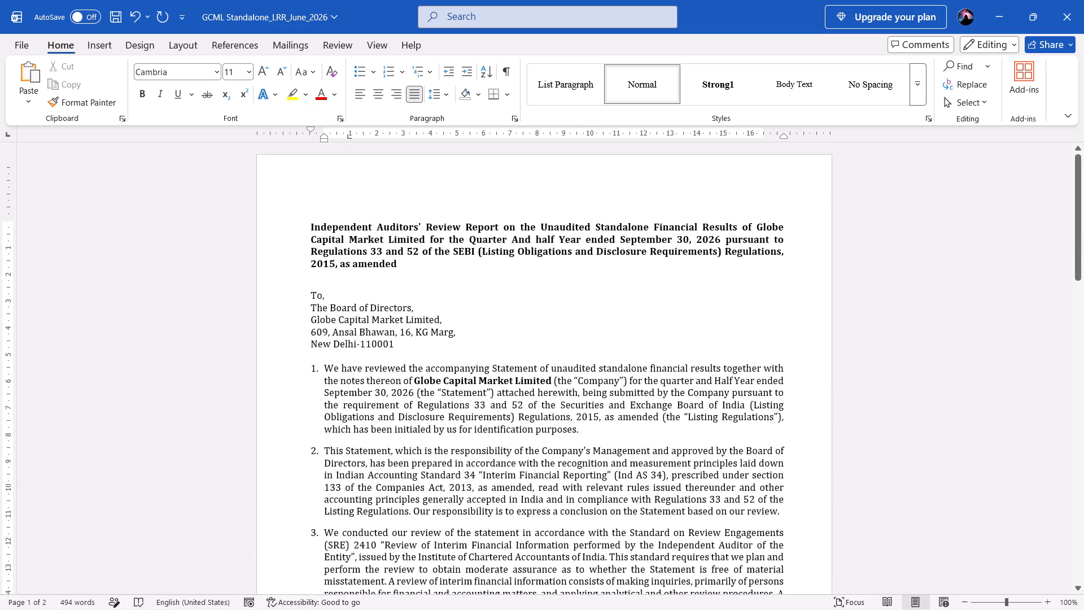
pyautogui.scroll(1, 447, 330)
pyautogui.scroll(-1, 447, 330)
pyautogui.scroll(1, 447, 330)
pyautogui.scroll(-1, 447, 330)
pyautogui.scroll(2, 447, 330)
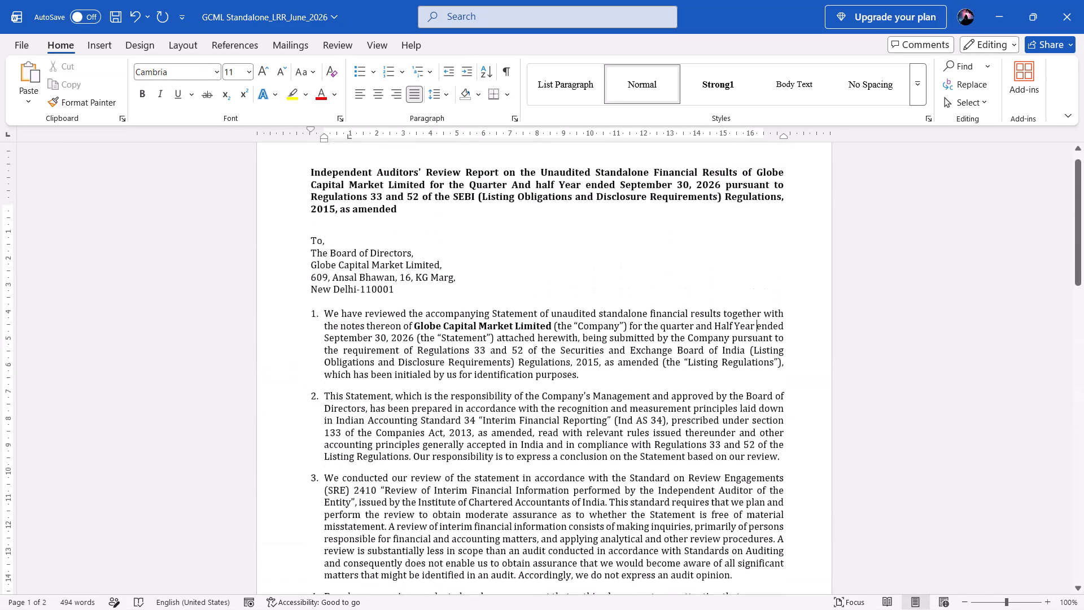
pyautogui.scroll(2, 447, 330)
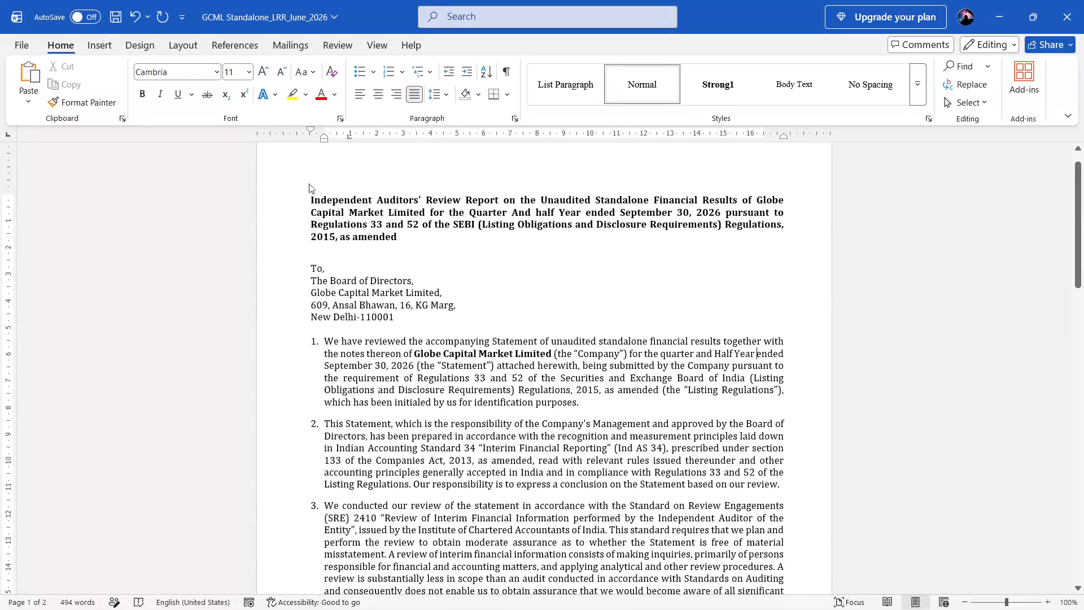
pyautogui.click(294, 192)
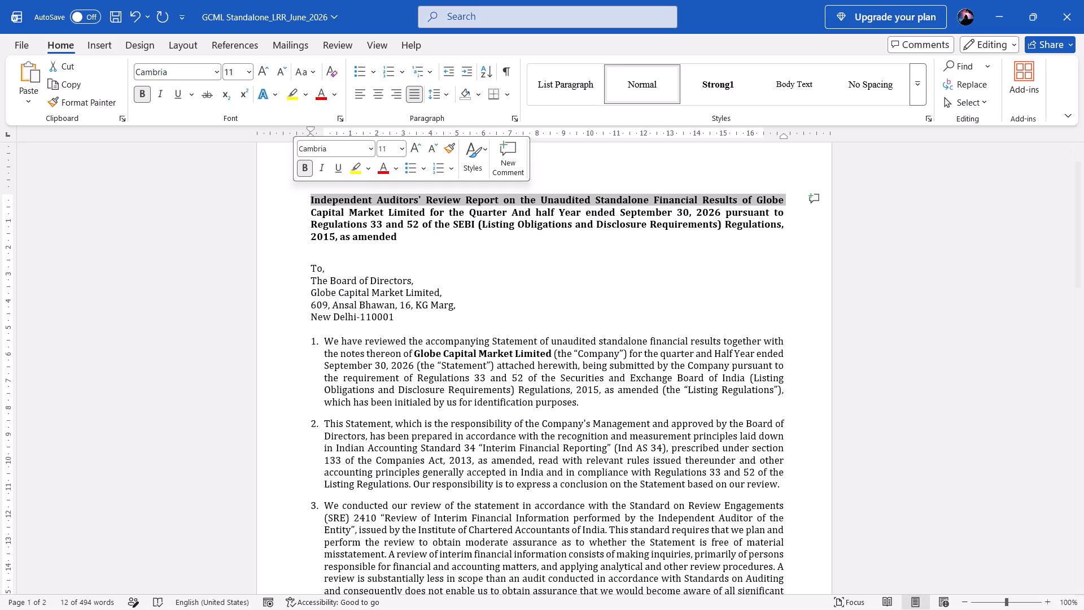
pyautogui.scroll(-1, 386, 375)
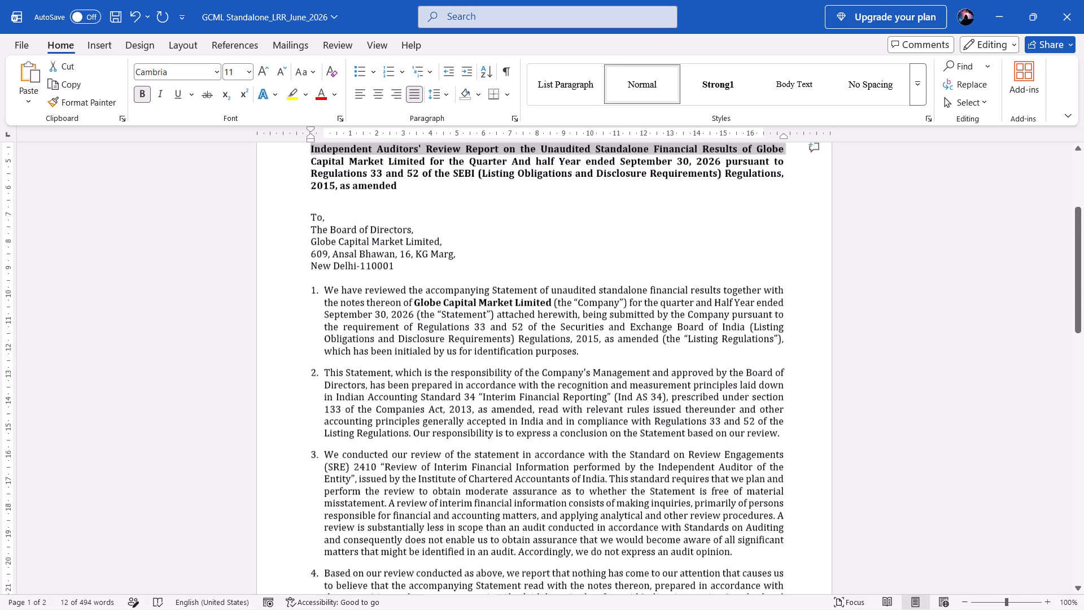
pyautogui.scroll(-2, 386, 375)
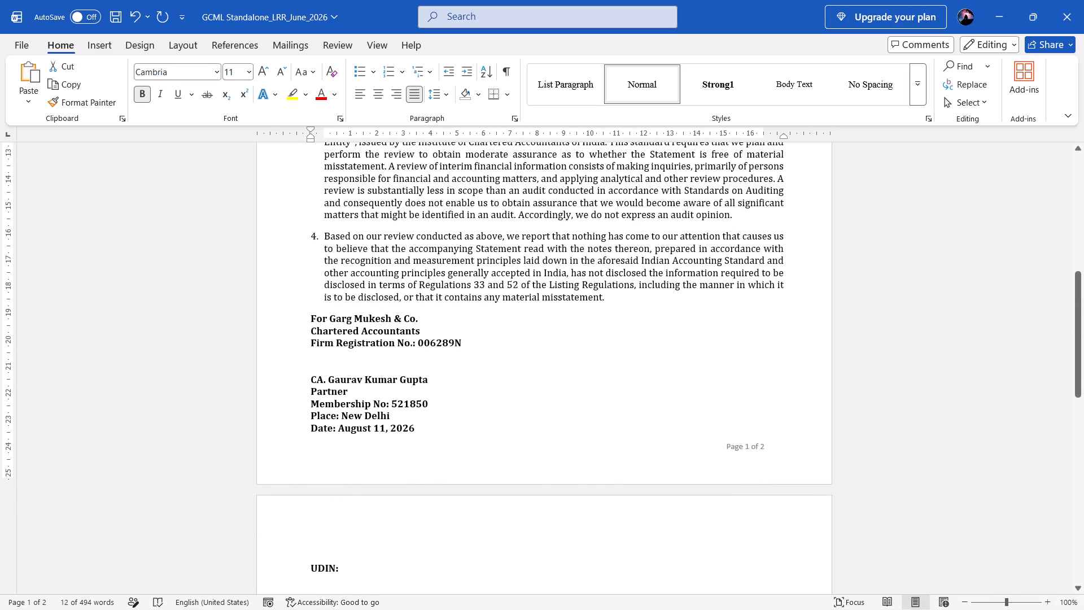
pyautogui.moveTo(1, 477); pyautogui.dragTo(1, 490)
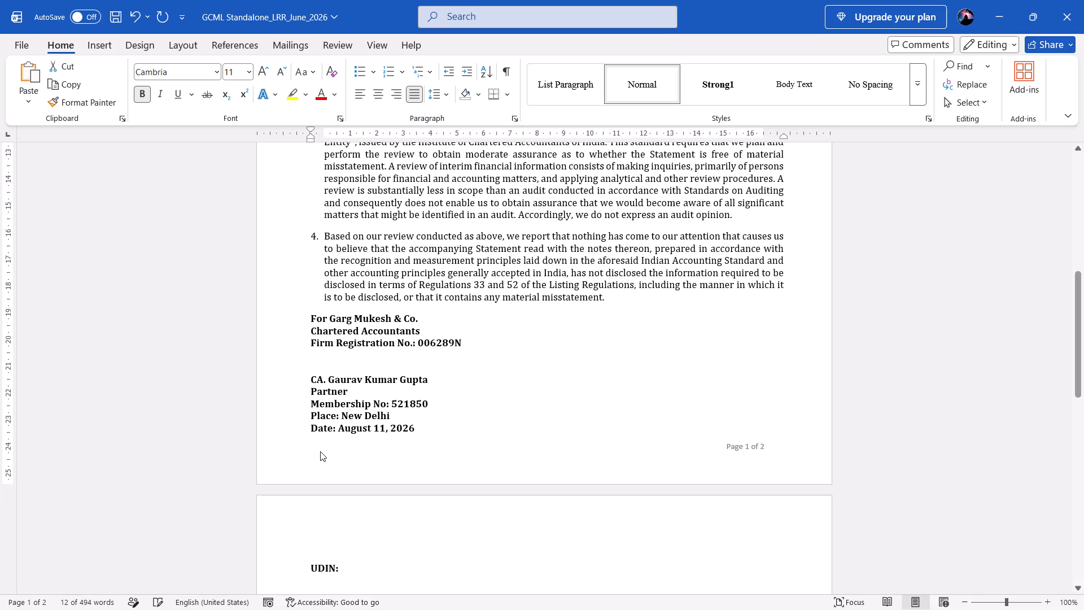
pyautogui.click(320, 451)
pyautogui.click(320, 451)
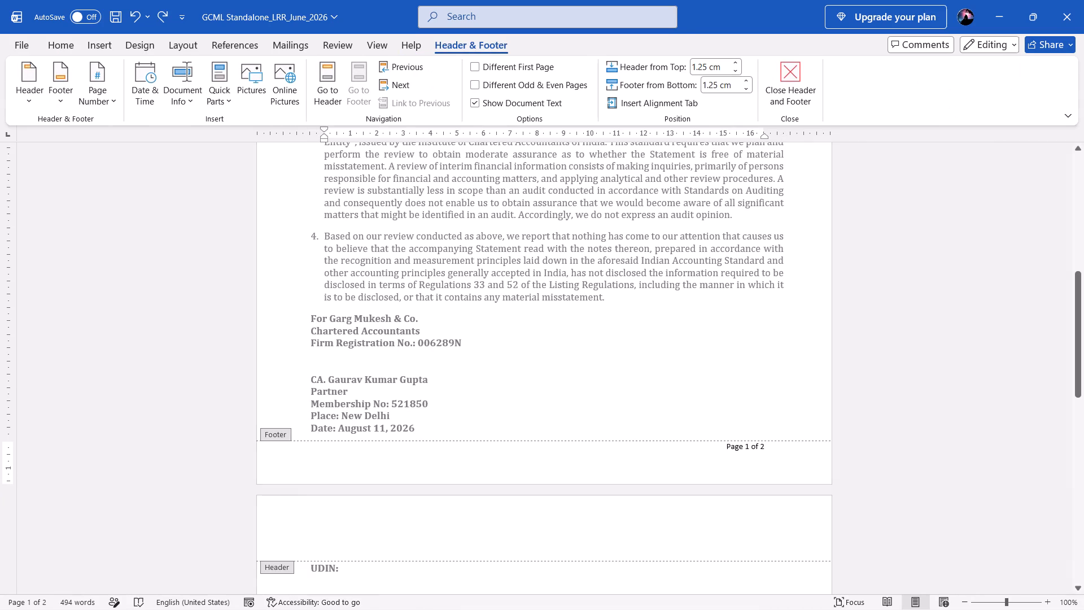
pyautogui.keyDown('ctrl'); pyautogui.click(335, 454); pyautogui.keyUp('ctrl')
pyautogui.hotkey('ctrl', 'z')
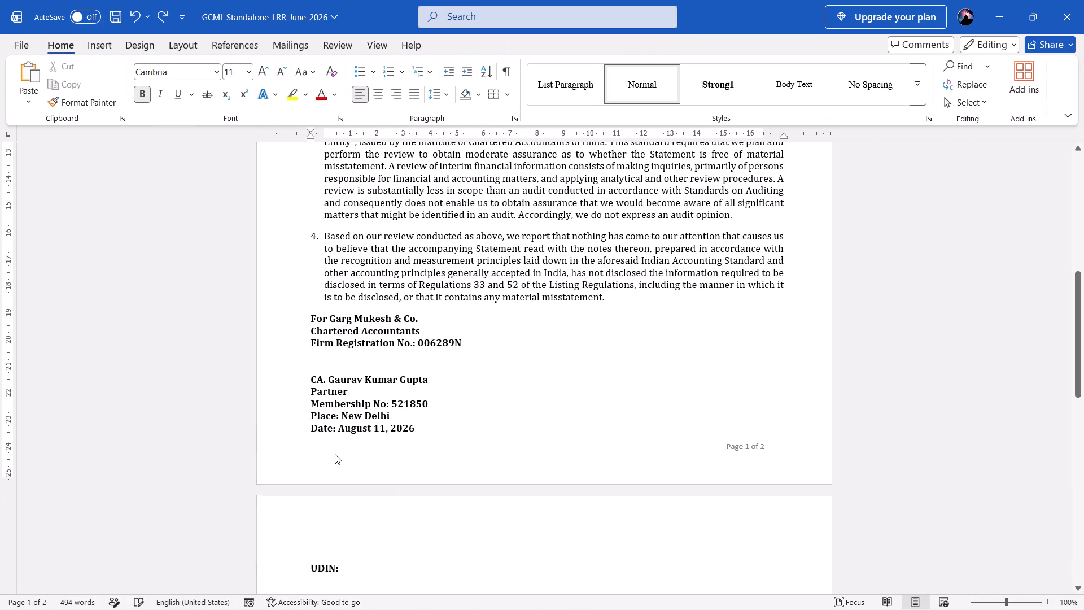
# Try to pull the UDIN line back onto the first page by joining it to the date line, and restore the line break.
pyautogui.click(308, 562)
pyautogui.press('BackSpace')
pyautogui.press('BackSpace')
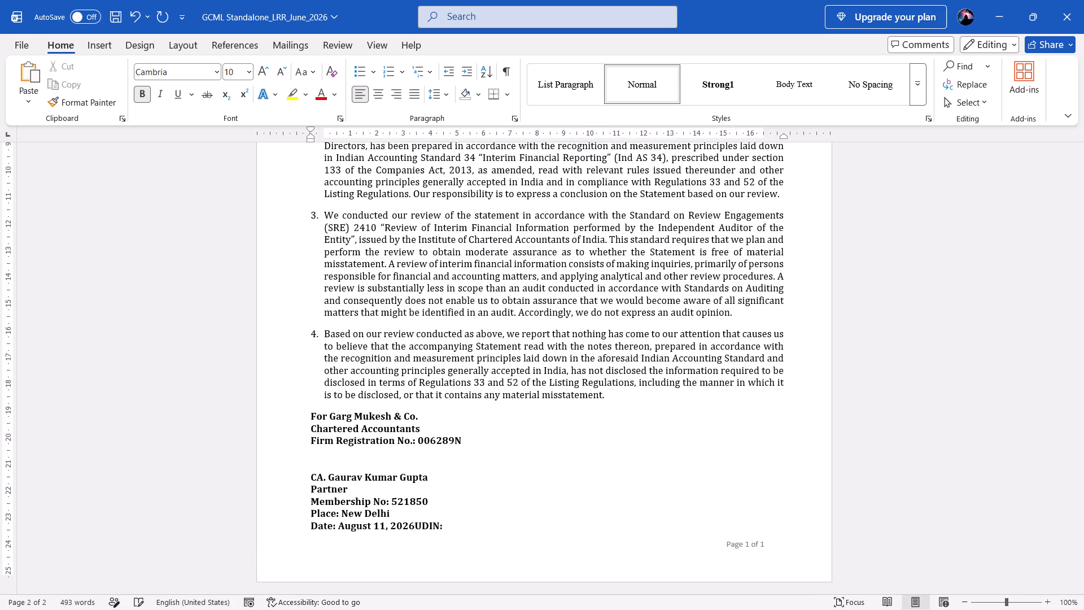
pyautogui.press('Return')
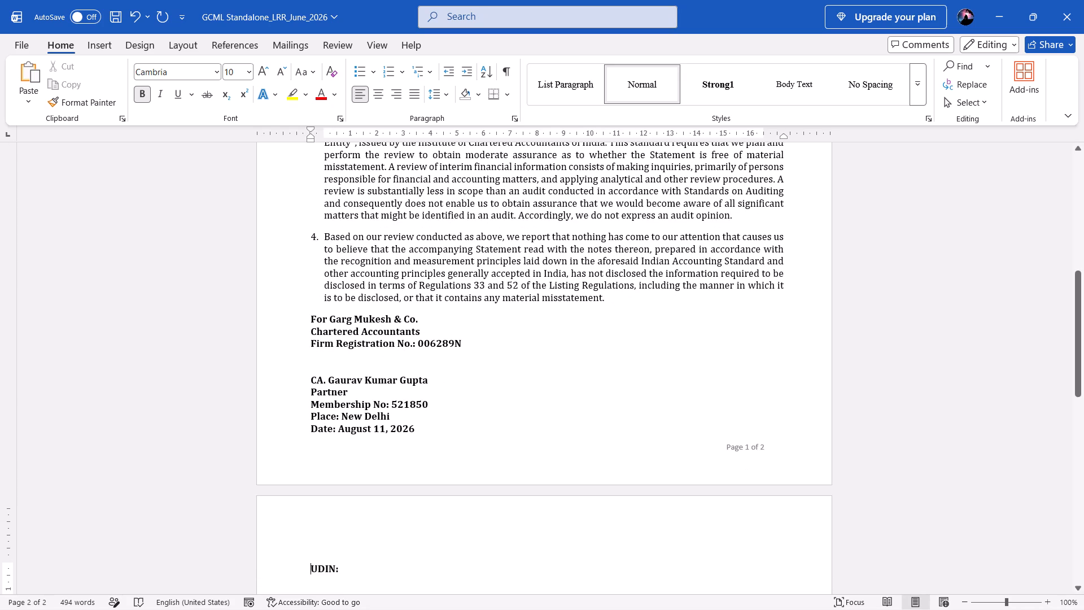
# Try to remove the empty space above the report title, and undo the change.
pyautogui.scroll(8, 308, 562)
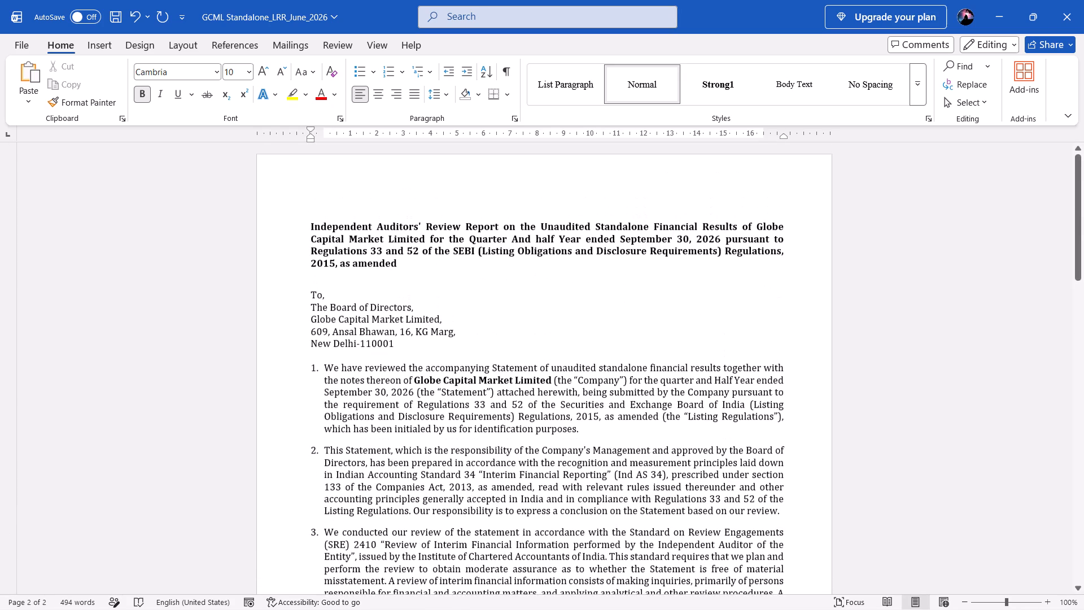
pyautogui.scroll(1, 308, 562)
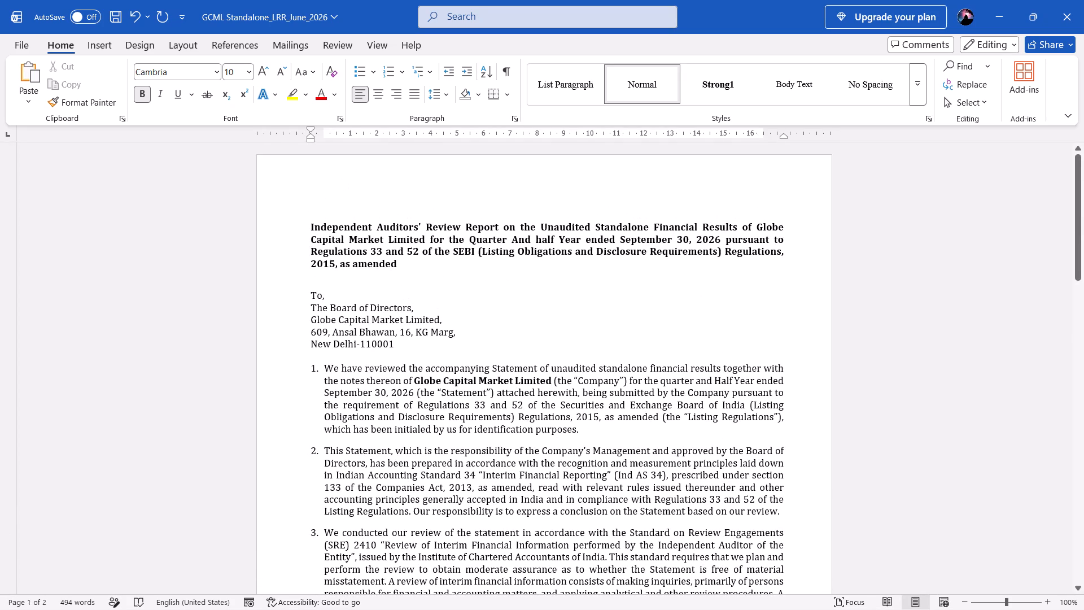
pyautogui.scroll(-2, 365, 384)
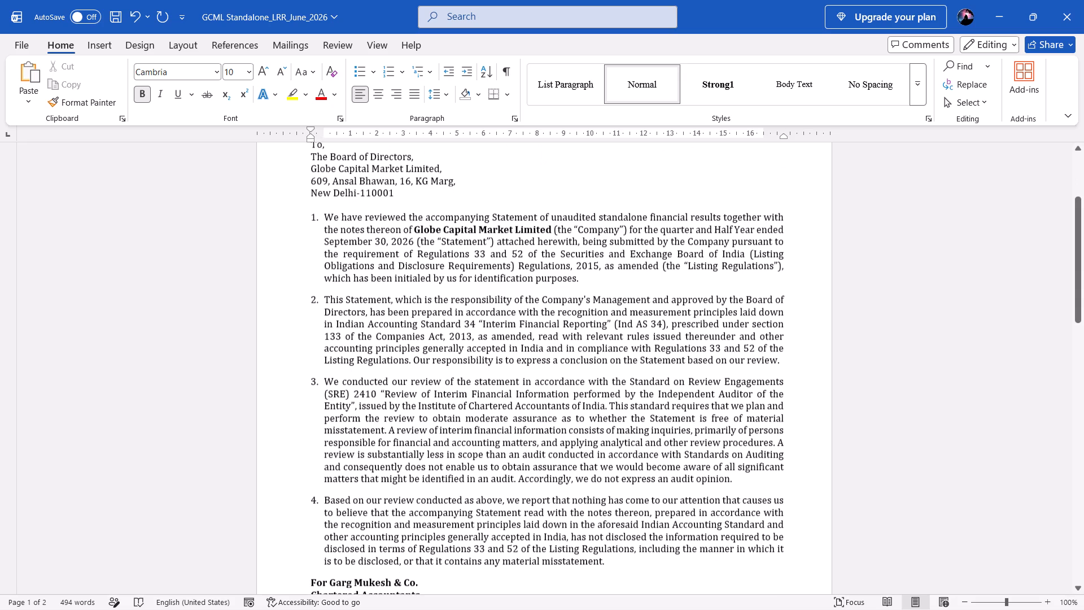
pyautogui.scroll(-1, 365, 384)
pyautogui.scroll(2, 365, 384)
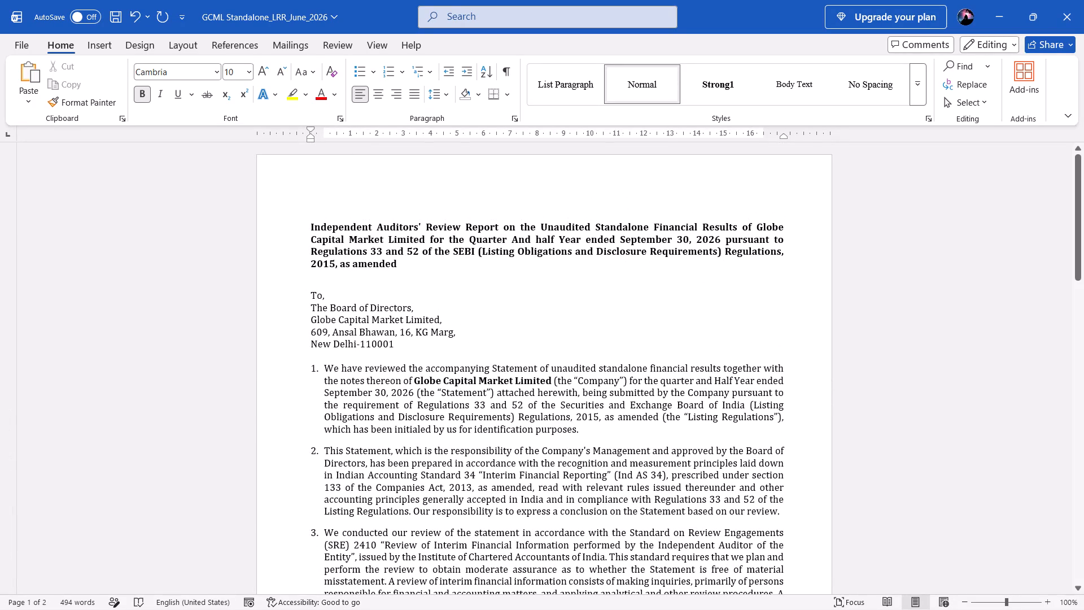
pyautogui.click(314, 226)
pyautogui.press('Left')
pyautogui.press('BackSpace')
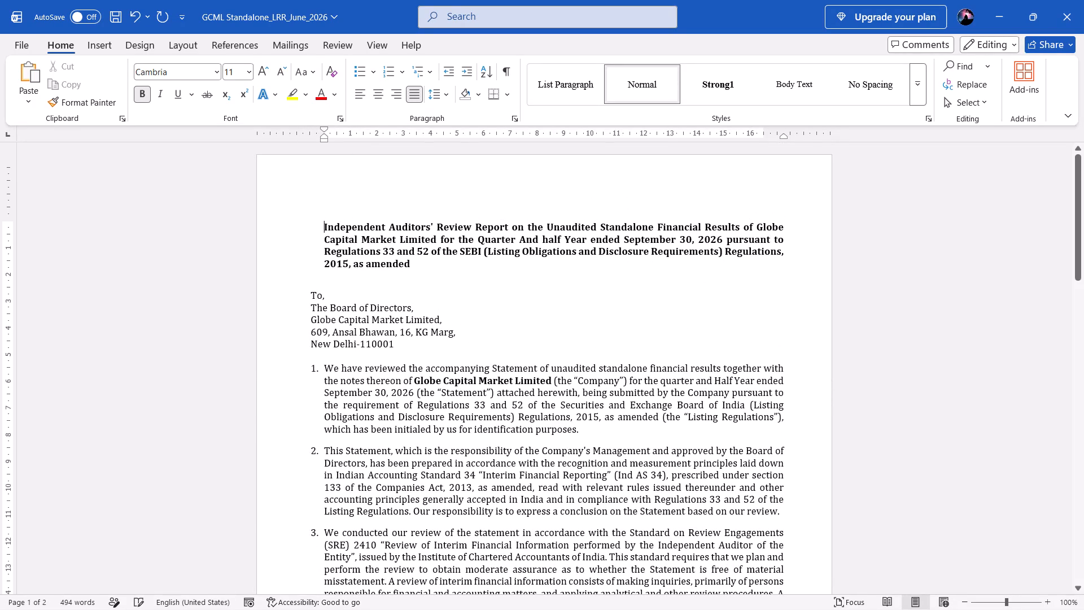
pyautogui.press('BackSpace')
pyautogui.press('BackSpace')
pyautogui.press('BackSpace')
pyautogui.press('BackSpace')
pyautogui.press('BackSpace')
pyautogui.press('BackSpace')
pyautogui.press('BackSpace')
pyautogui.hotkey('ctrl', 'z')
# Delete one blank line between the firm registration number and the partner's name to fit the UDIN line on page 1.
pyautogui.scroll(-1, 314, 226)
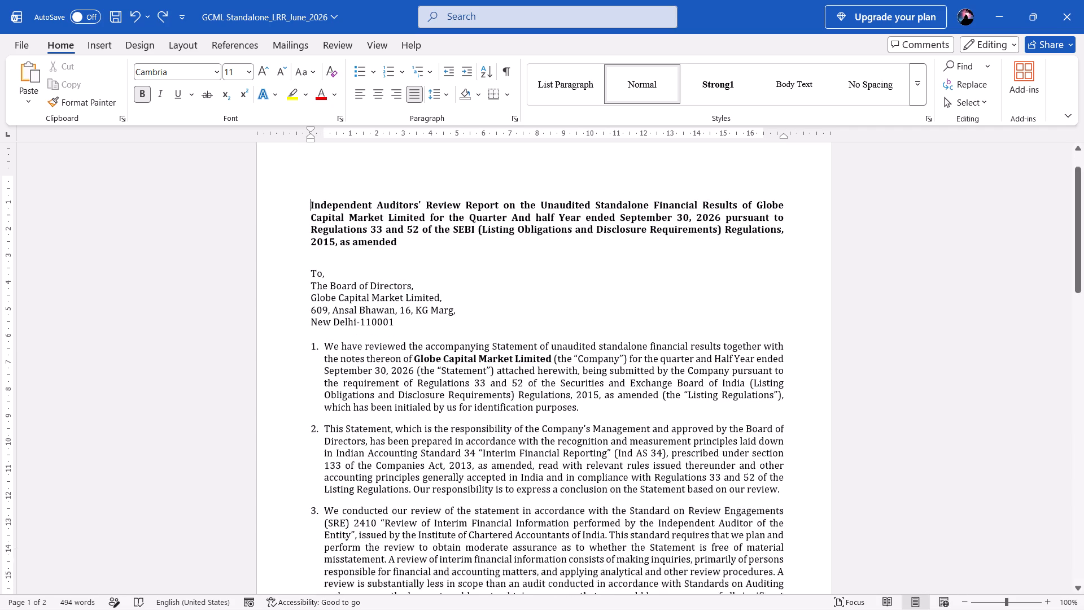
pyautogui.scroll(-3, 314, 226)
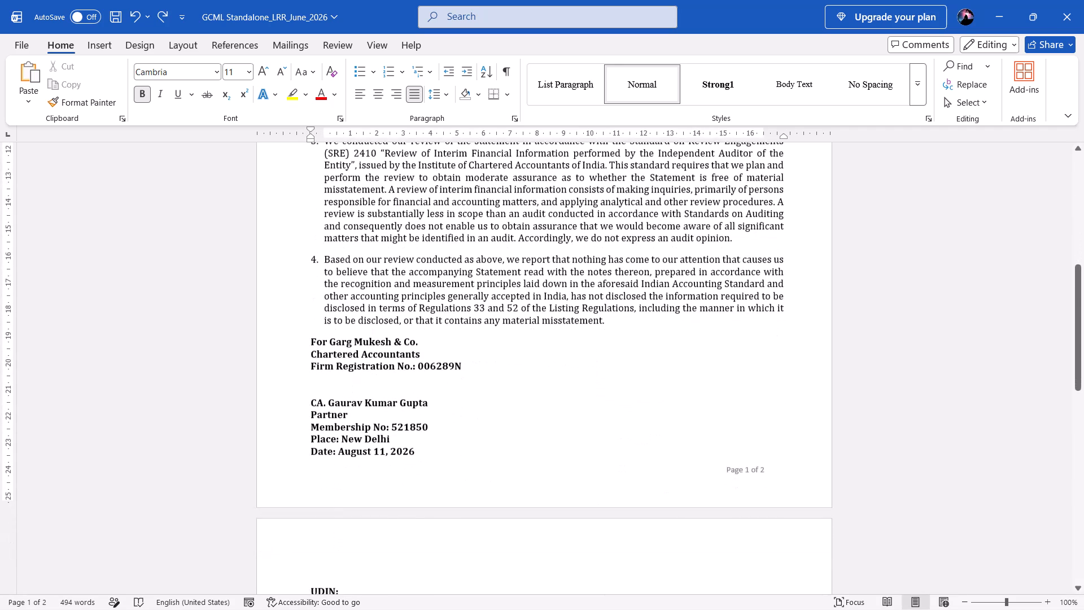
pyautogui.scroll(-1, 431, 488)
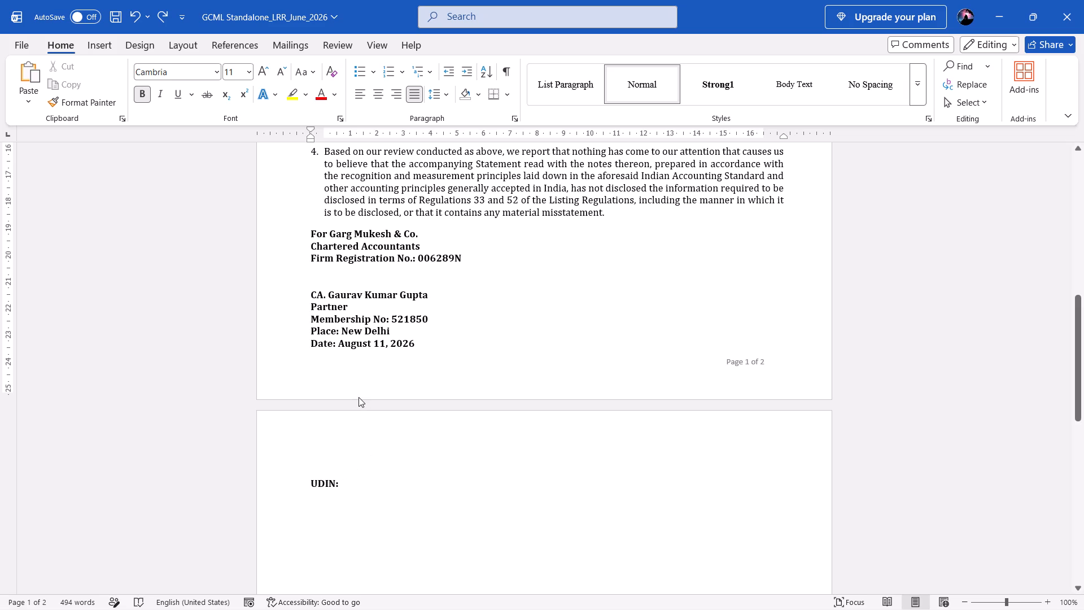
pyautogui.click(731, 361)
pyautogui.click(351, 277)
pyautogui.press('BackSpace')
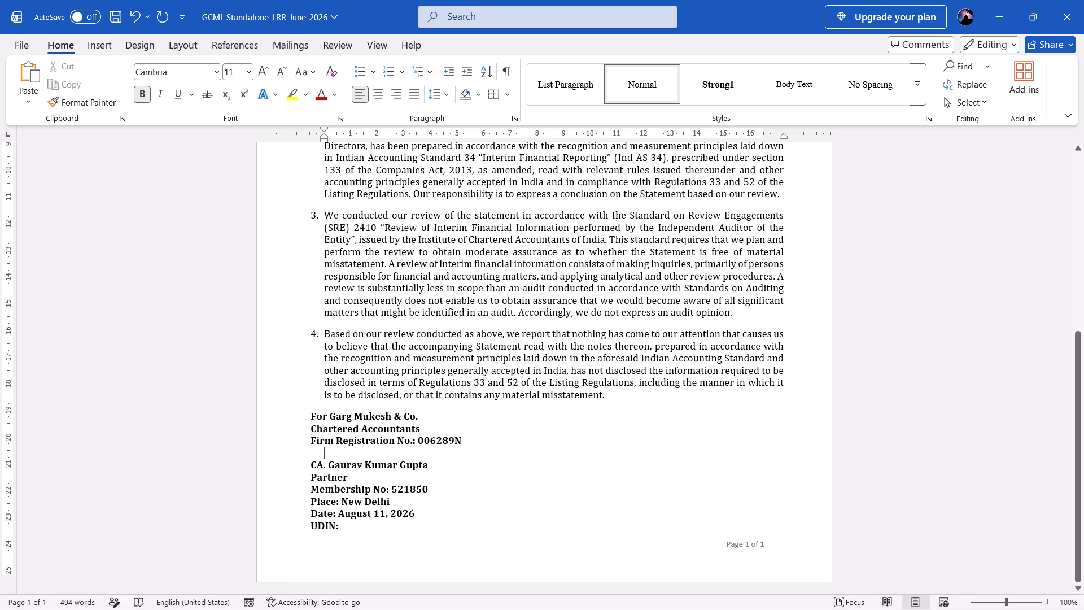
# Save the updated review report.
pyautogui.scroll(-2, 428, 527)
pyautogui.hotkey('ctrl', 's')
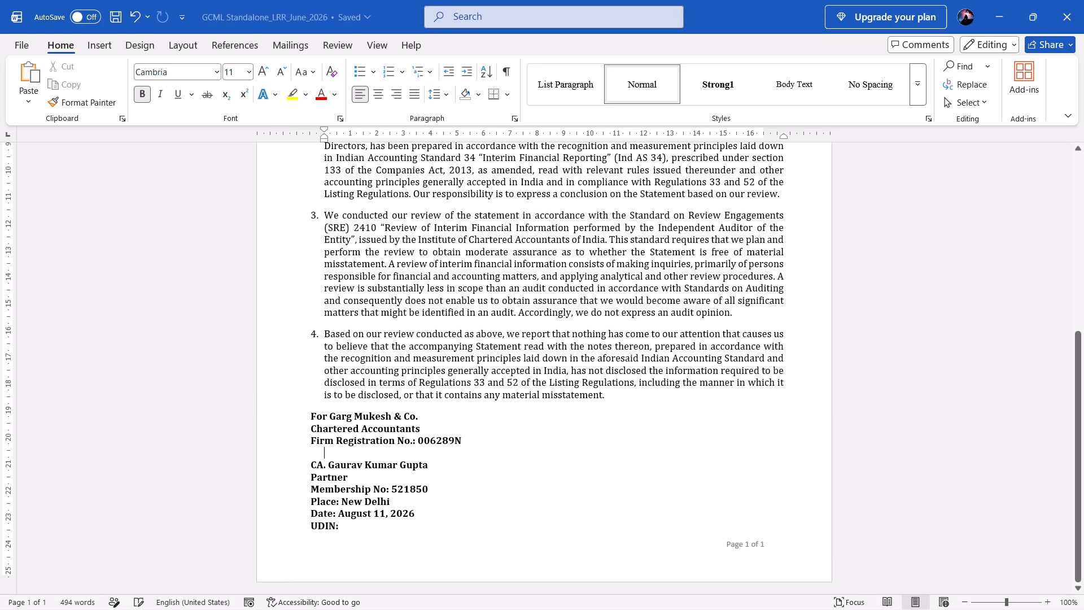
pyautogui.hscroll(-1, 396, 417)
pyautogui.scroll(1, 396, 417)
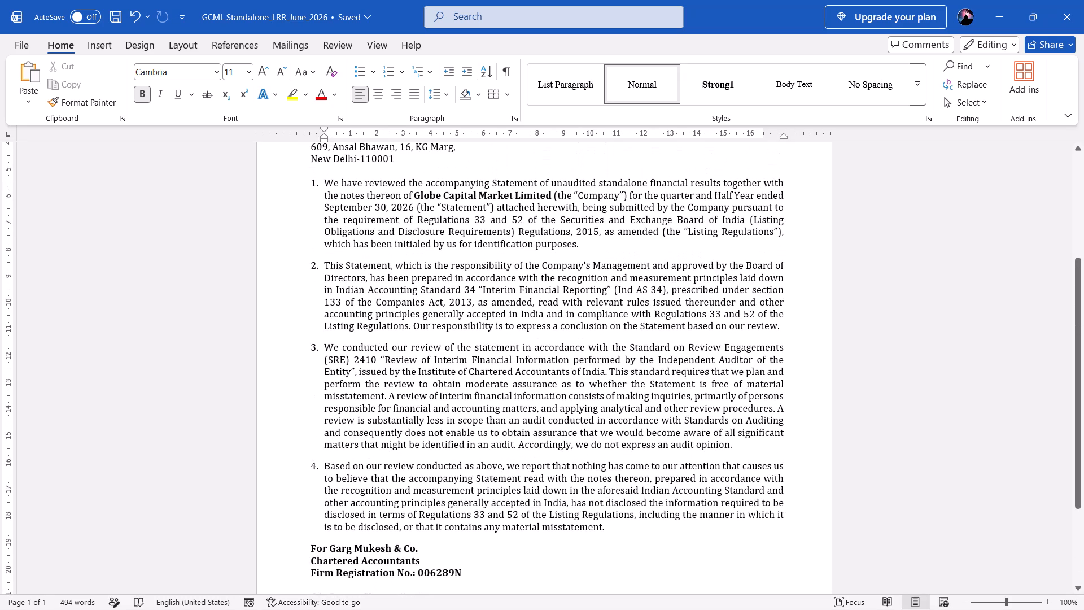
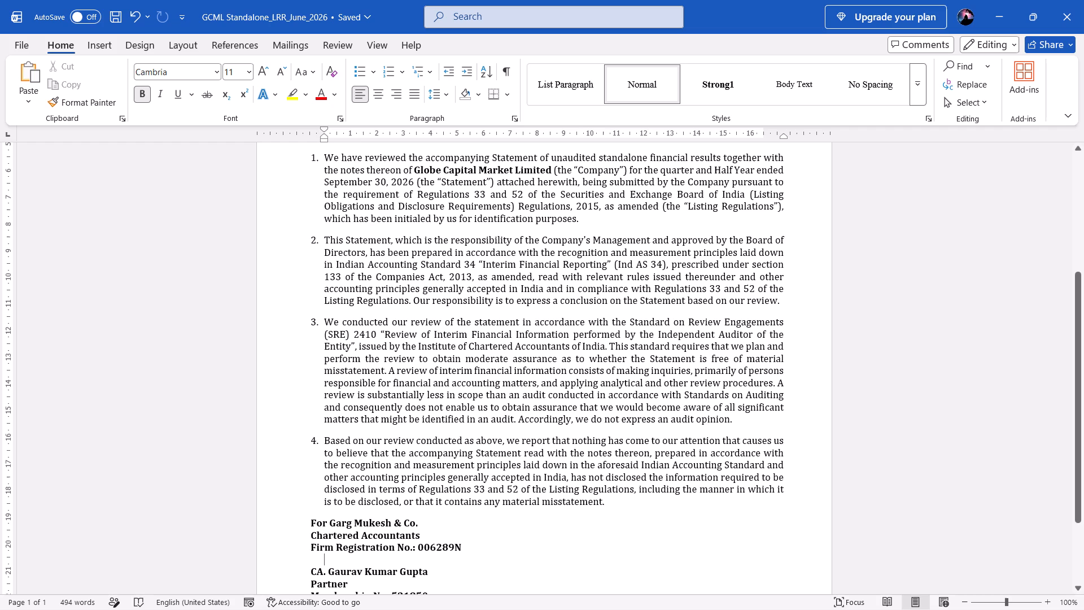
# Delete the signing date after the "Date:" label in the report's signature block, keeping the label itself.
pyautogui.scroll(-1, 451, 376)
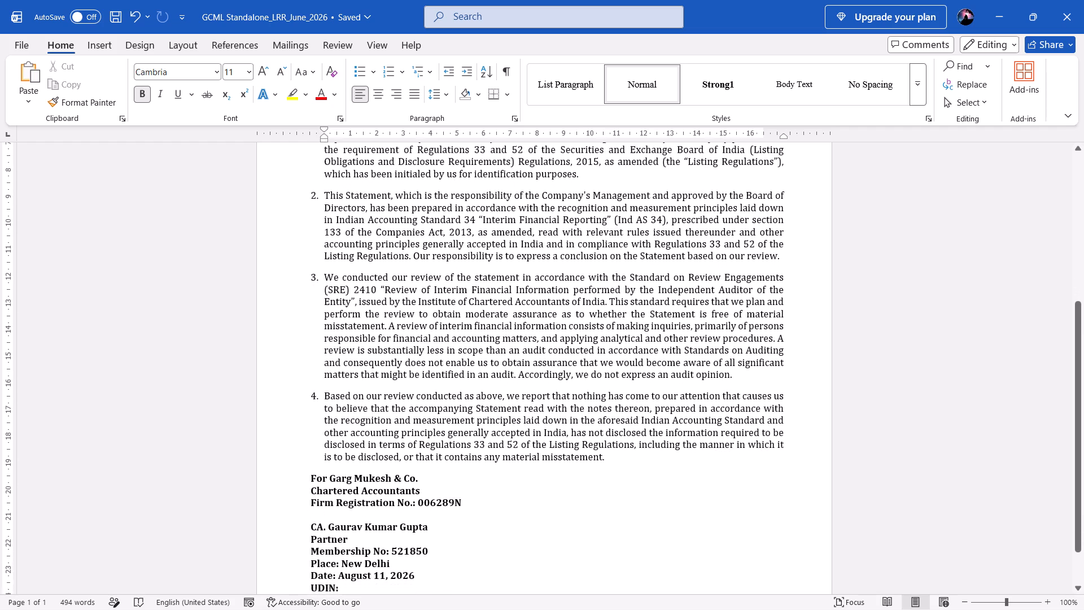
pyautogui.scroll(-2, 451, 376)
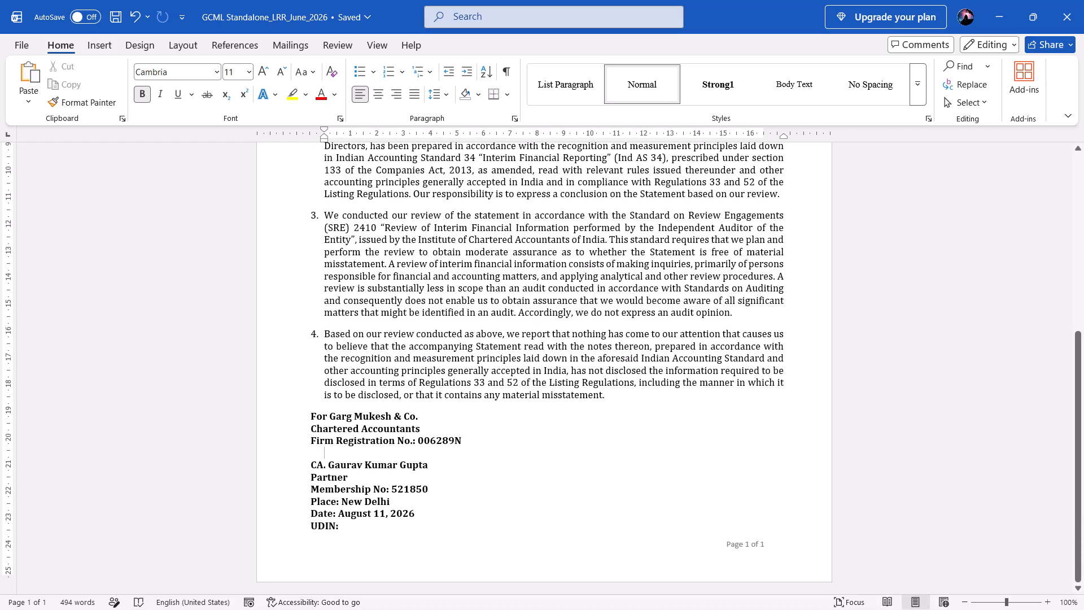
pyautogui.click(426, 509)
pyautogui.press('BackSpace')
pyautogui.press('BackSpace')
pyautogui.press('BackSpace')
pyautogui.press('BackSpace')
pyautogui.press('BackSpace')
pyautogui.press('BackSpace')
pyautogui.press('BackSpace')
pyautogui.press('BackSpace')
pyautogui.press('BackSpace')
pyautogui.press('BackSpace')
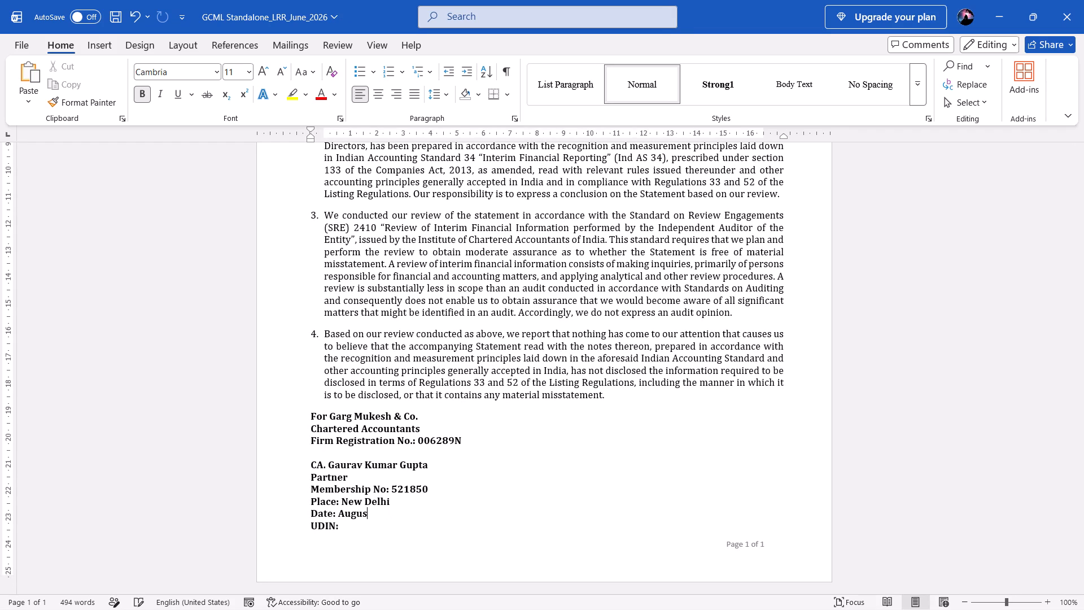
pyautogui.press('BackSpace')
pyautogui.press('BackSpace')
pyautogui.press('BackSpace')
pyautogui.press('BackSpace')
pyautogui.press('BackSpace')
pyautogui.click(504, 594)
pyautogui.click(520, 569)
pyautogui.scroll(-3, 520, 569)
pyautogui.scroll(1, 532, 467)
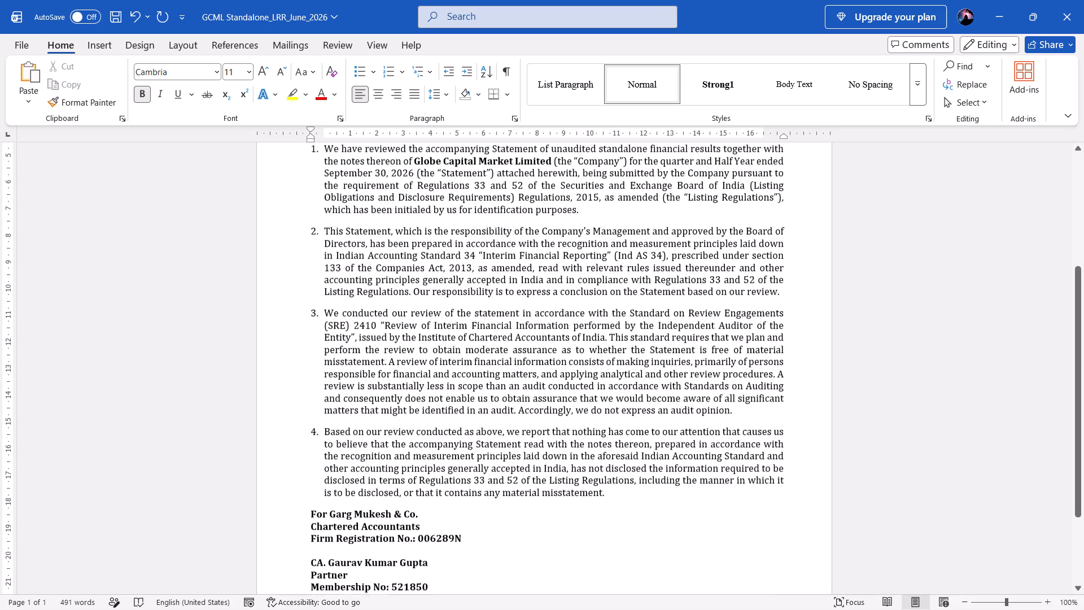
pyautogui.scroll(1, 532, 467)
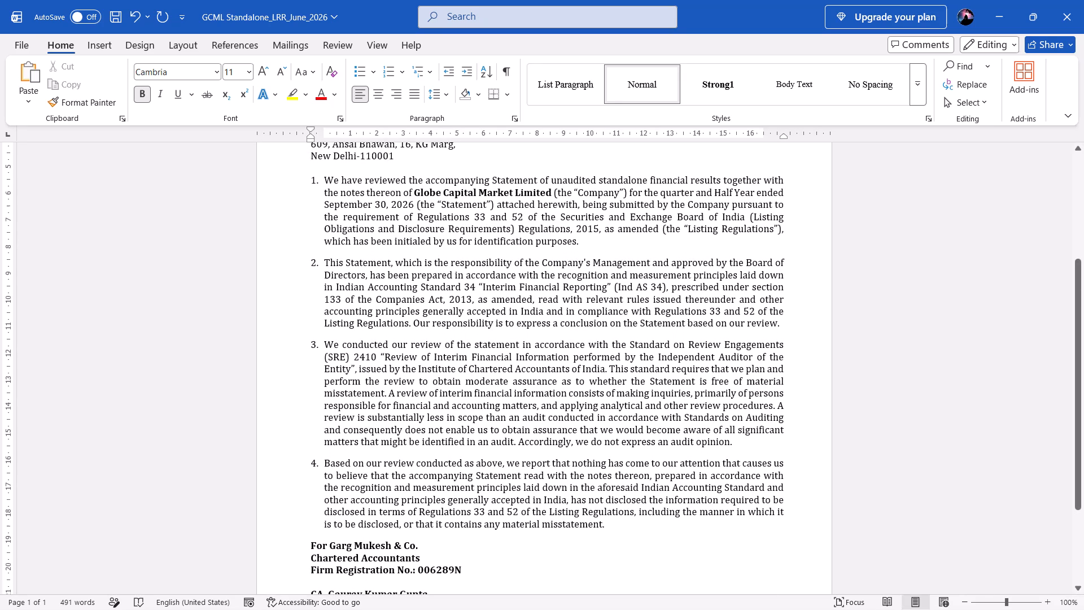
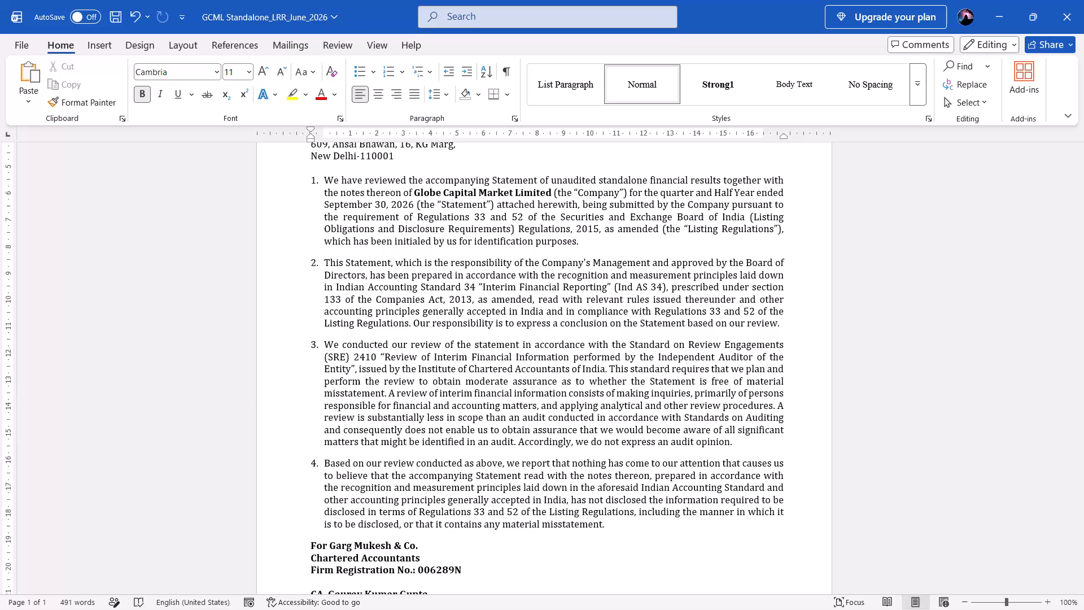
# Save a copy of the report as a Word document in the Desktop folder under the name GCML Standalone_LRR_Sept 2026.
pyautogui.press('F12')
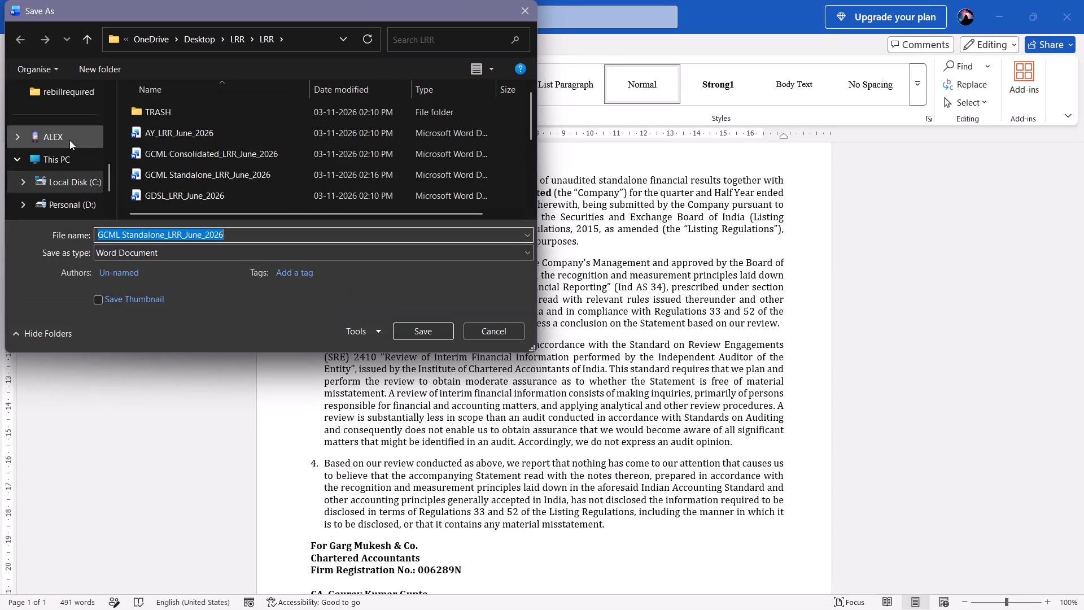
pyautogui.scroll(1, 51, 138)
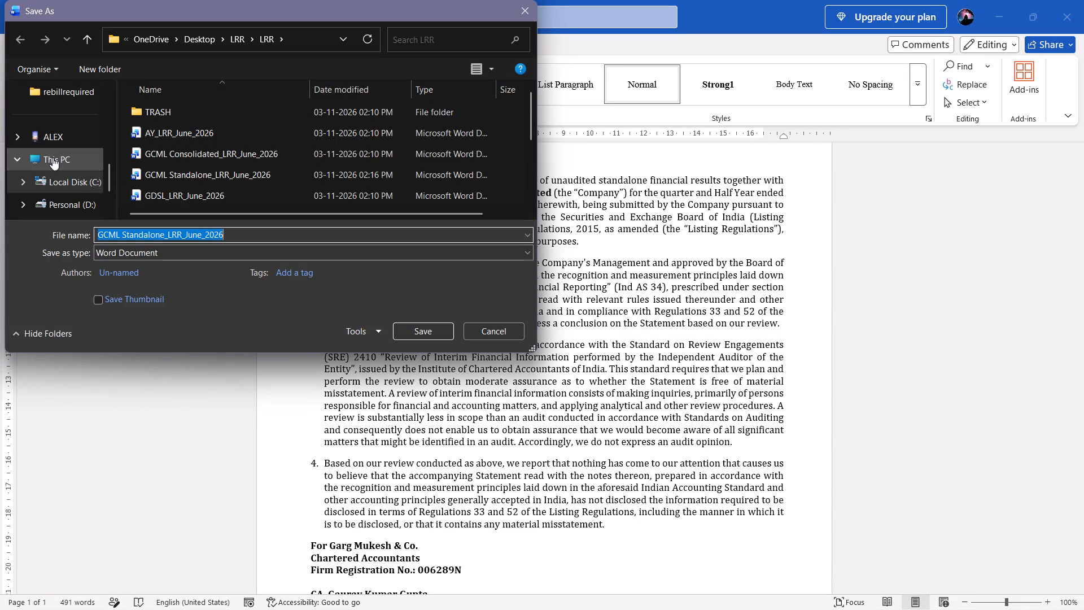
pyautogui.click(196, 46)
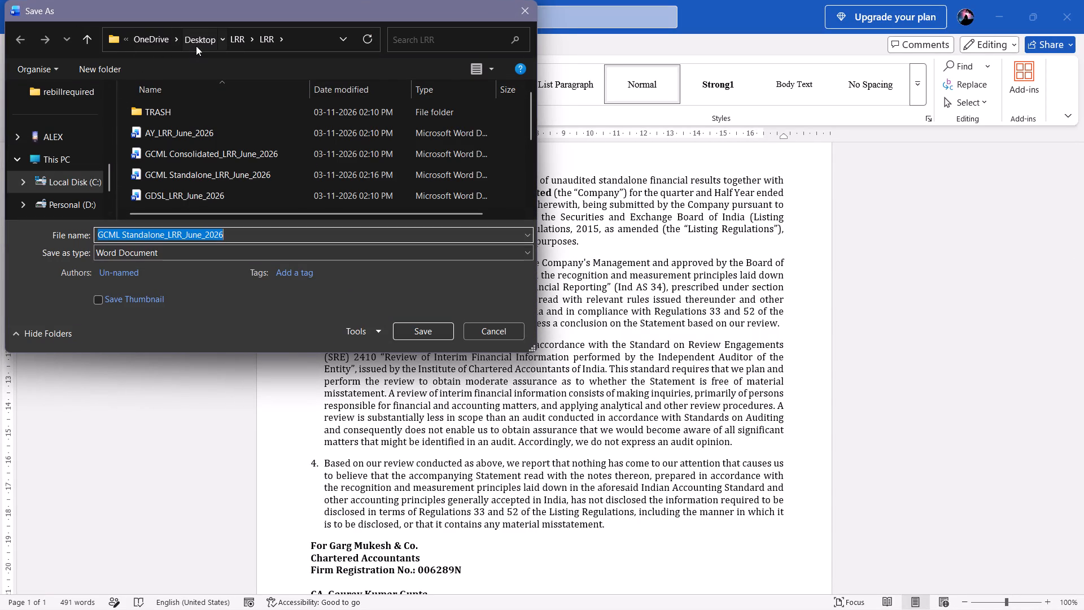
pyautogui.click(259, 237)
pyautogui.press('BackSpace')
pyautogui.press('BackSpace')
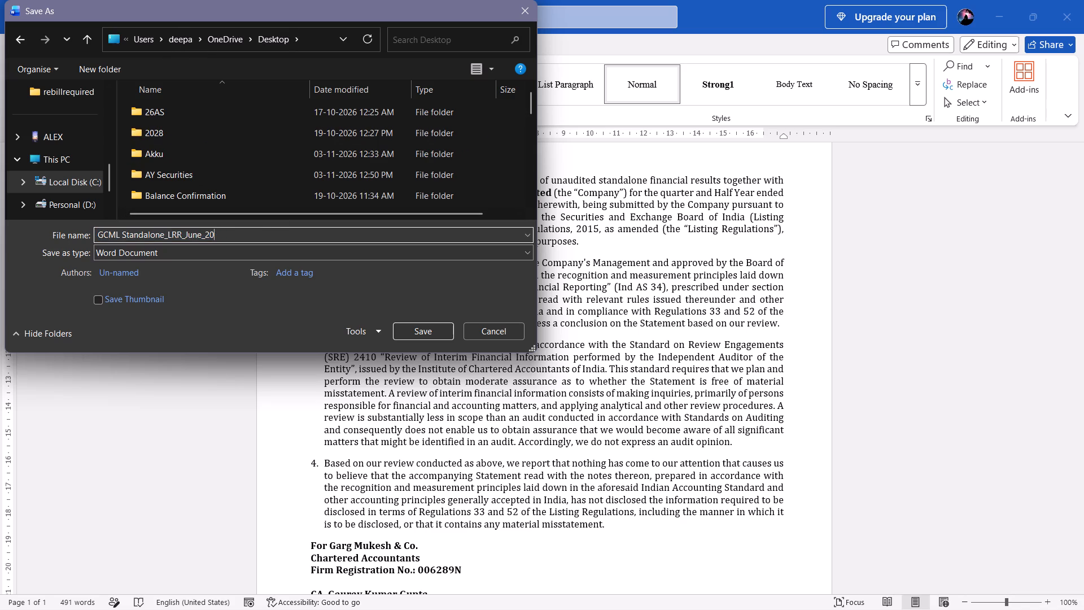
pyautogui.press('BackSpace')
pyautogui.press('BackSpace')
pyautogui.press('BackSpace')
pyautogui.press('BackSpace')
pyautogui.press('BackSpace')
pyautogui.press('BackSpace')
pyautogui.press('BackSpace')
pyautogui.write('Sept')
pyautogui.press('space')
pyautogui.write('2026')
pyautogui.press('Return')
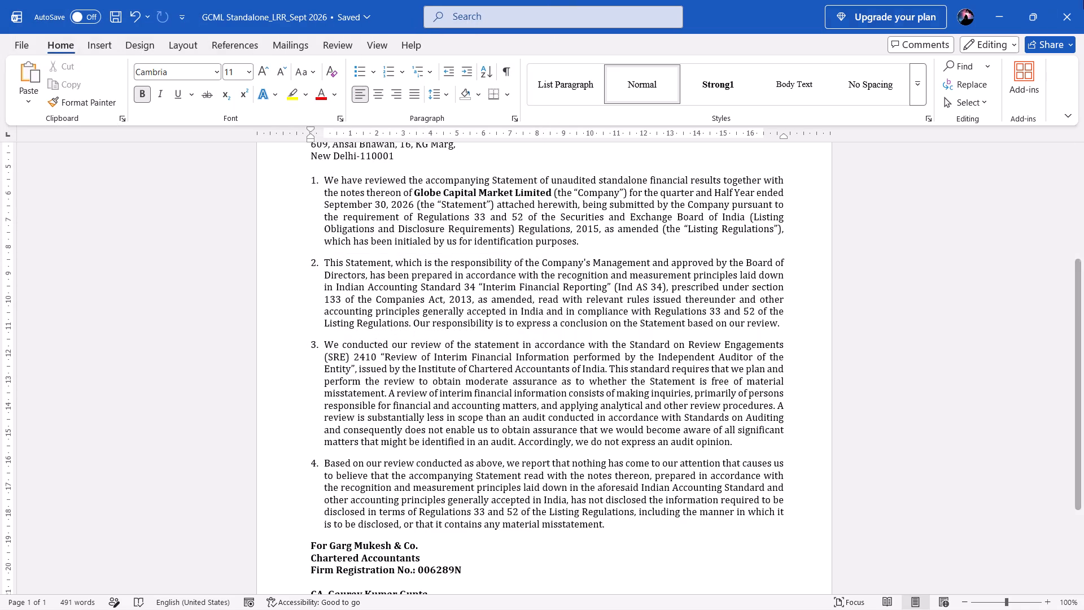
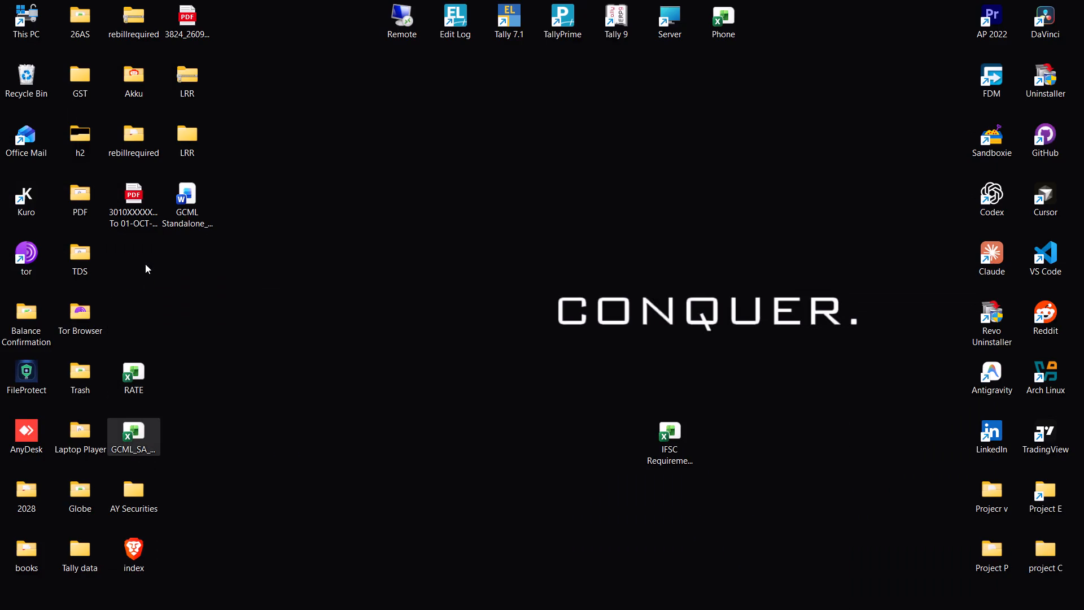
# Open the desktop's LRR folder and the LRR subfolder inside it.
pyautogui.press('Down')
pyautogui.press('Up')
pyautogui.press('Up')
pyautogui.press('Up')
pyautogui.press('Down')
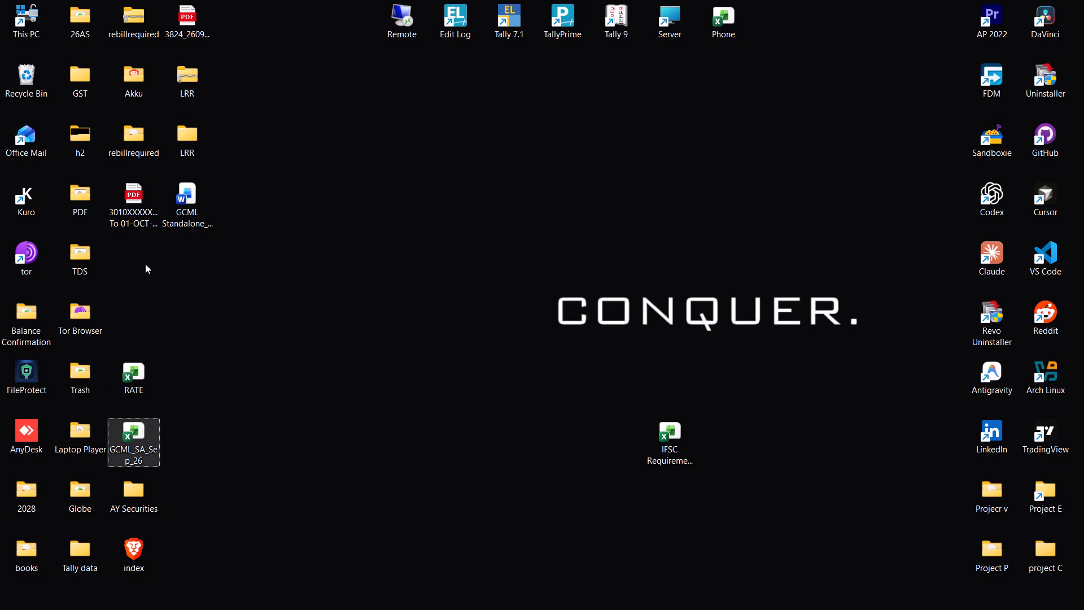
pyautogui.press('Down')
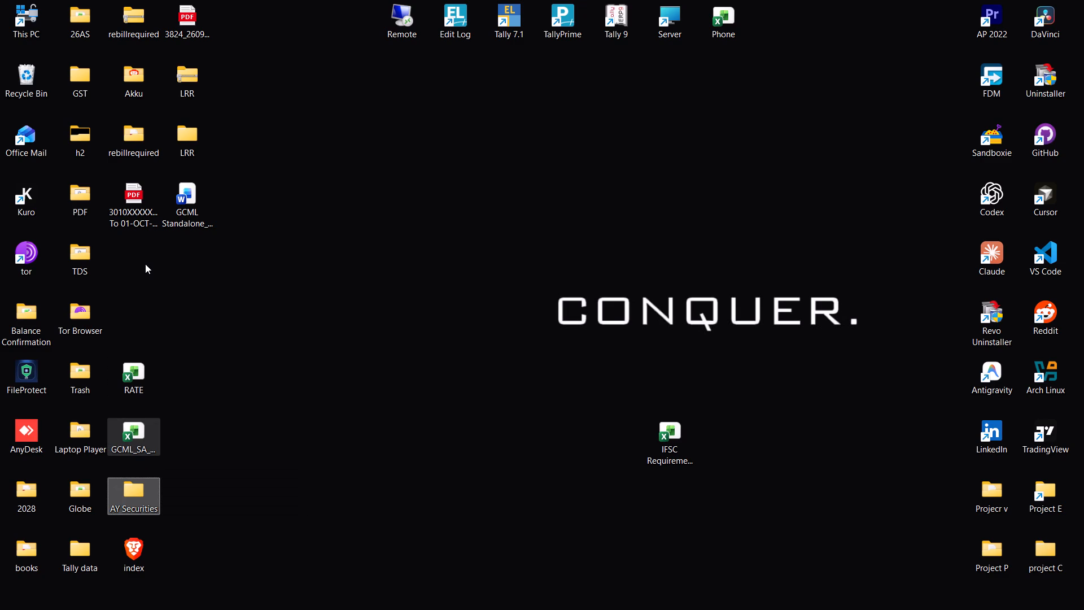
pyautogui.press('Up')
pyautogui.press('Up')
pyautogui.press('Up')
pyautogui.press('Up')
pyautogui.press('Up')
pyautogui.press('Up')
pyautogui.press('Right')
pyautogui.press('Right')
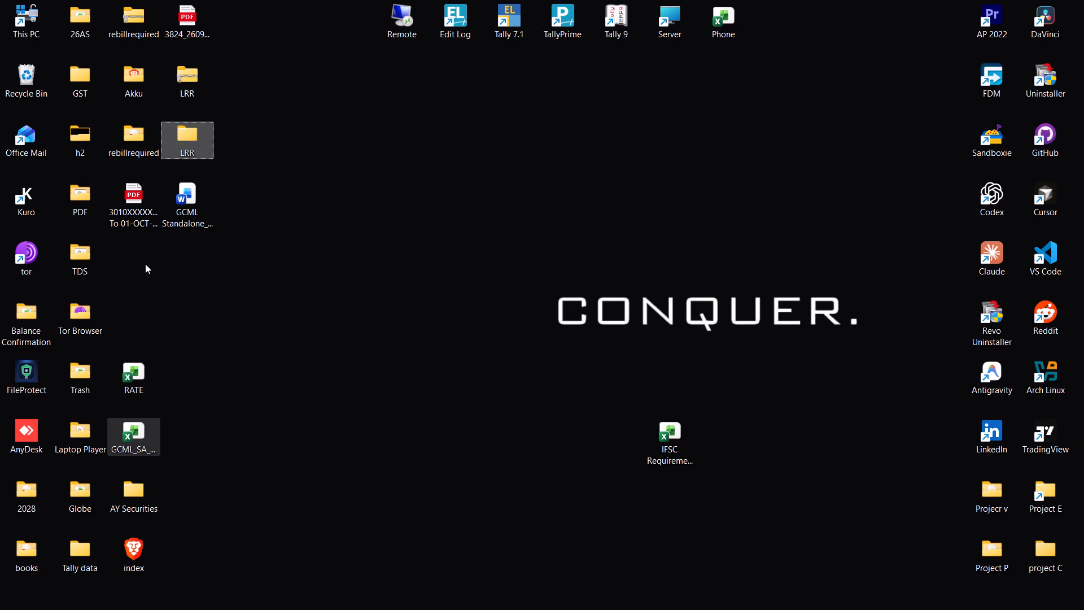
pyautogui.press('Return')
pyautogui.press('Down')
pyautogui.press('Return')
# Open the GCML Figure for LRR workbook, examine the GDSL and IFSC revenue and profit figures, and close it.
pyautogui.press('Down')
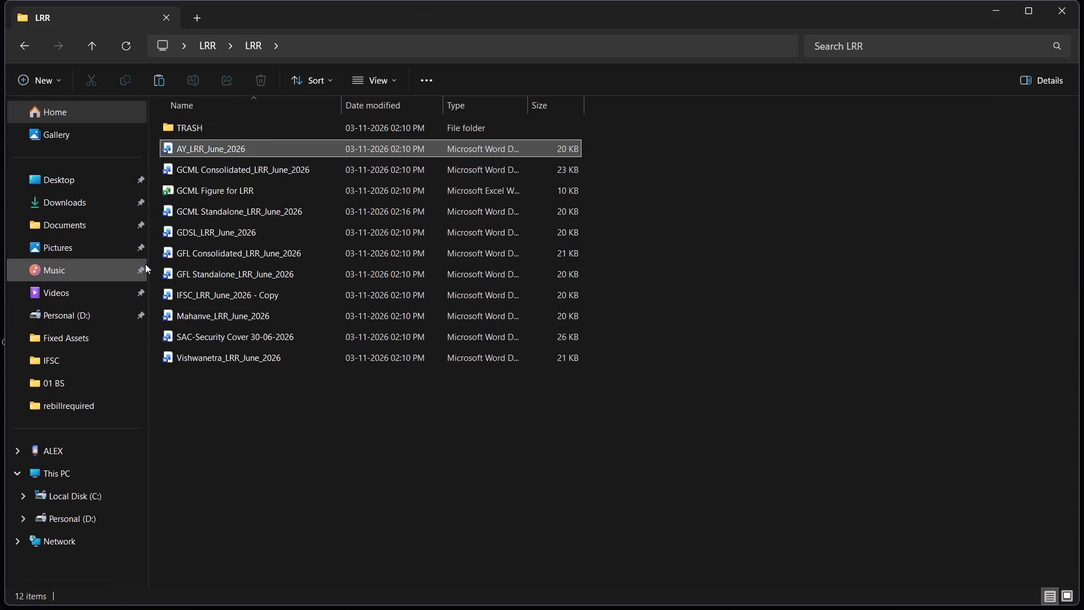
pyautogui.press('Down')
pyautogui.press('Down')
pyautogui.press('Down')
pyautogui.press('Down')
pyautogui.press('Down')
pyautogui.press('Up')
pyautogui.press('Up')
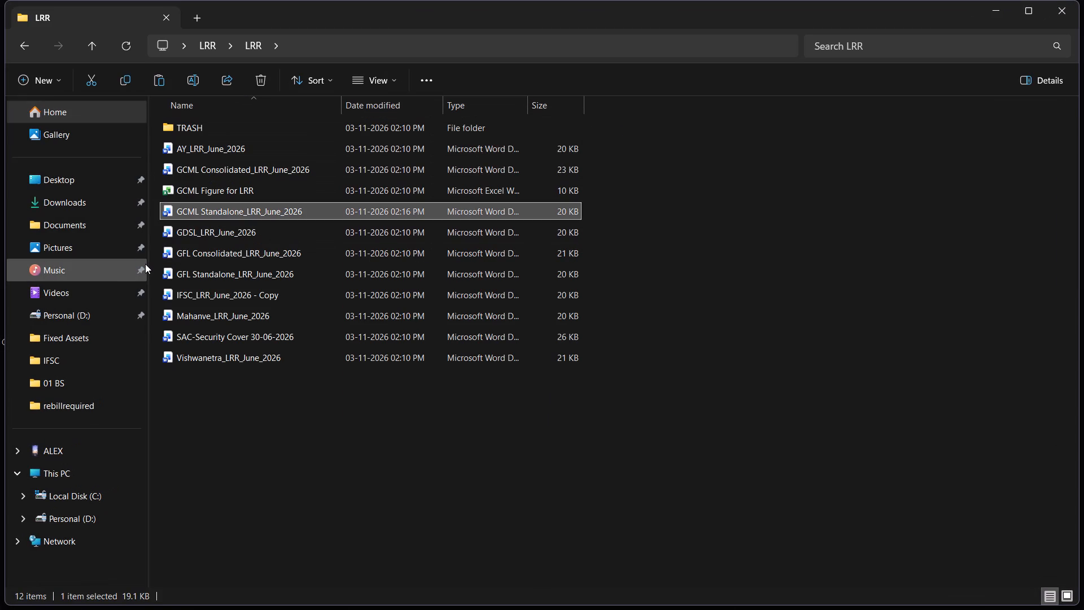
pyautogui.press('Up')
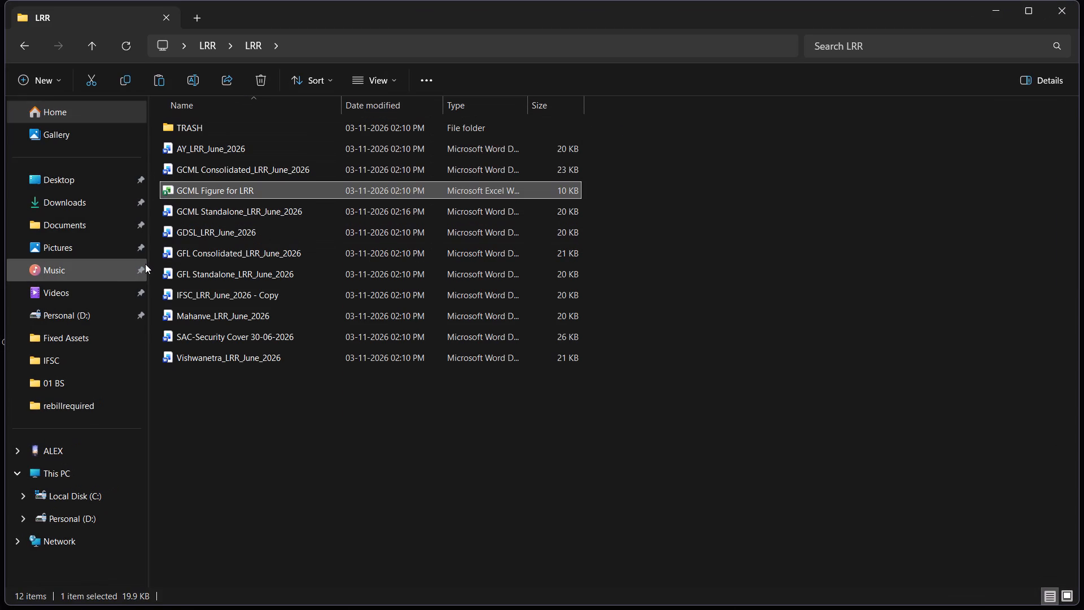
pyautogui.press('Return')
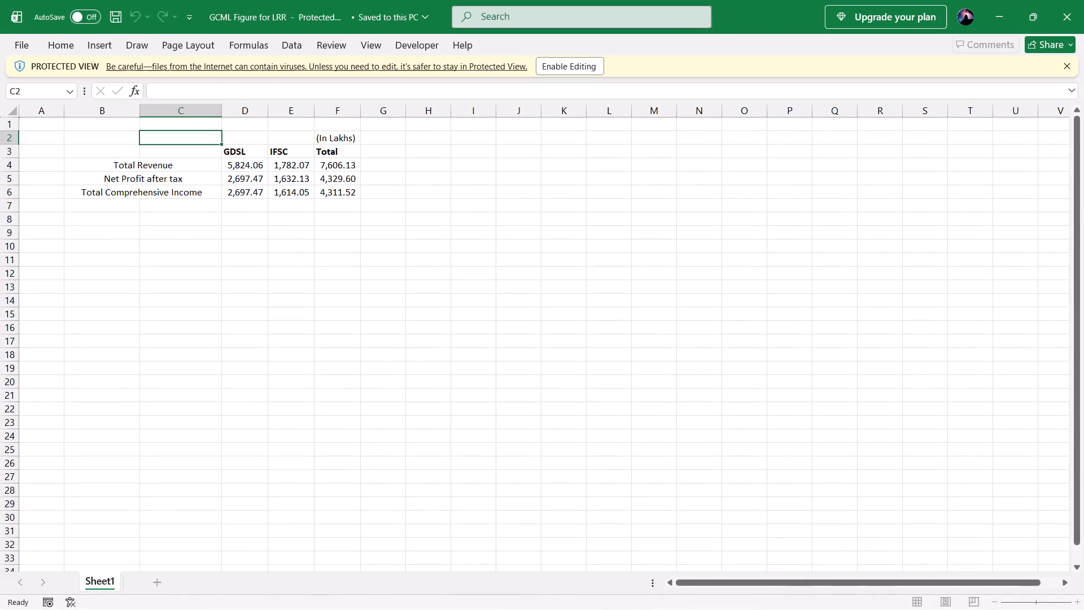
pyautogui.press('Down')
pyautogui.press('Down')
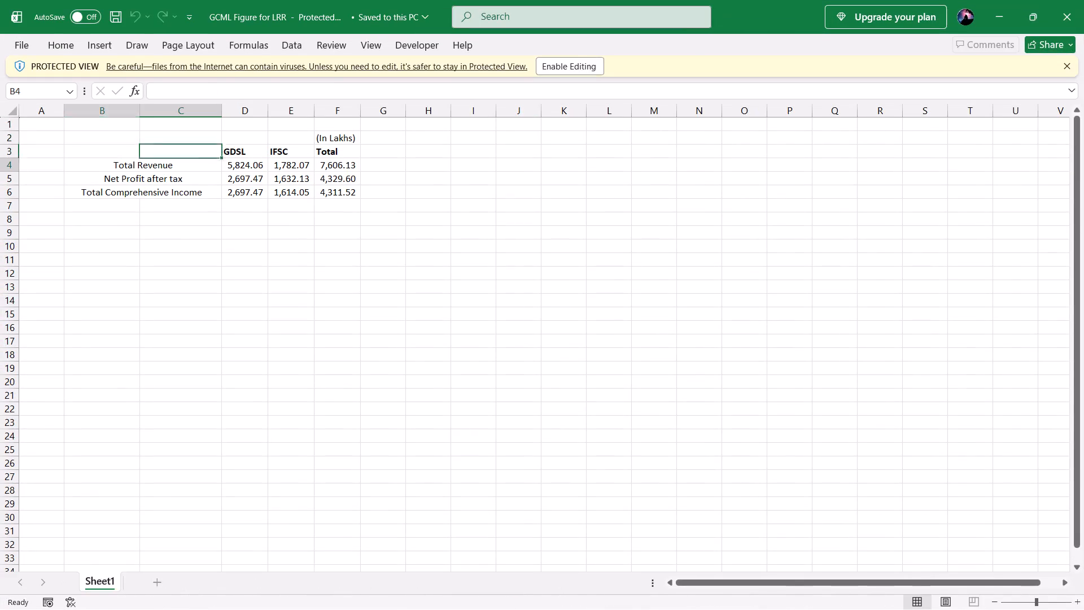
pyautogui.press('Right')
pyautogui.press('Right')
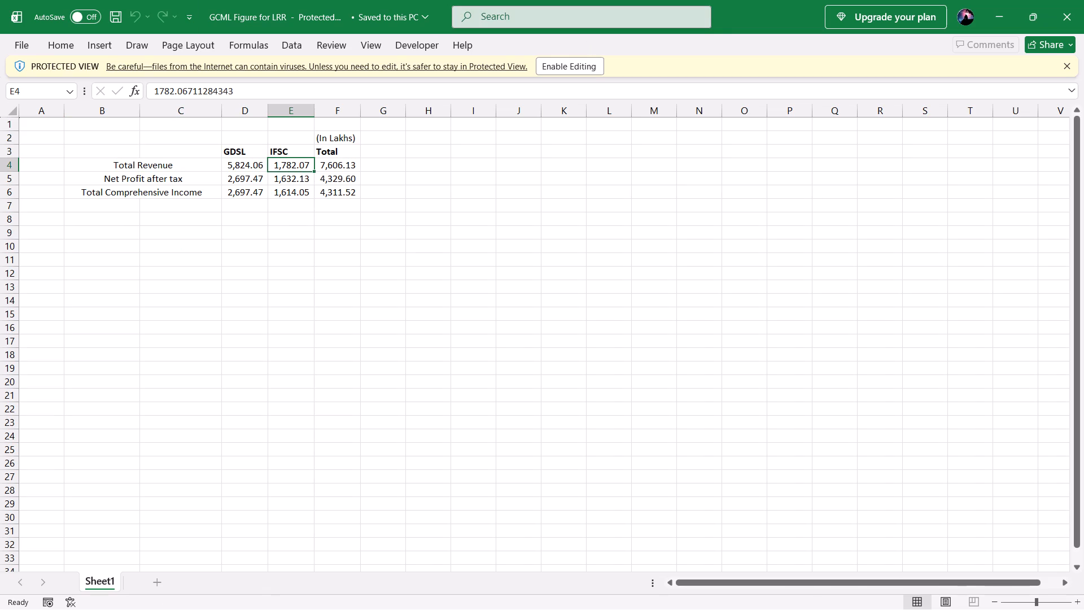
pyautogui.click(1083, 0)
# Open the GCML Consolidated_LRR_June_2026 document from the LRR folder.
pyautogui.hotkey('alt', 'Tab')
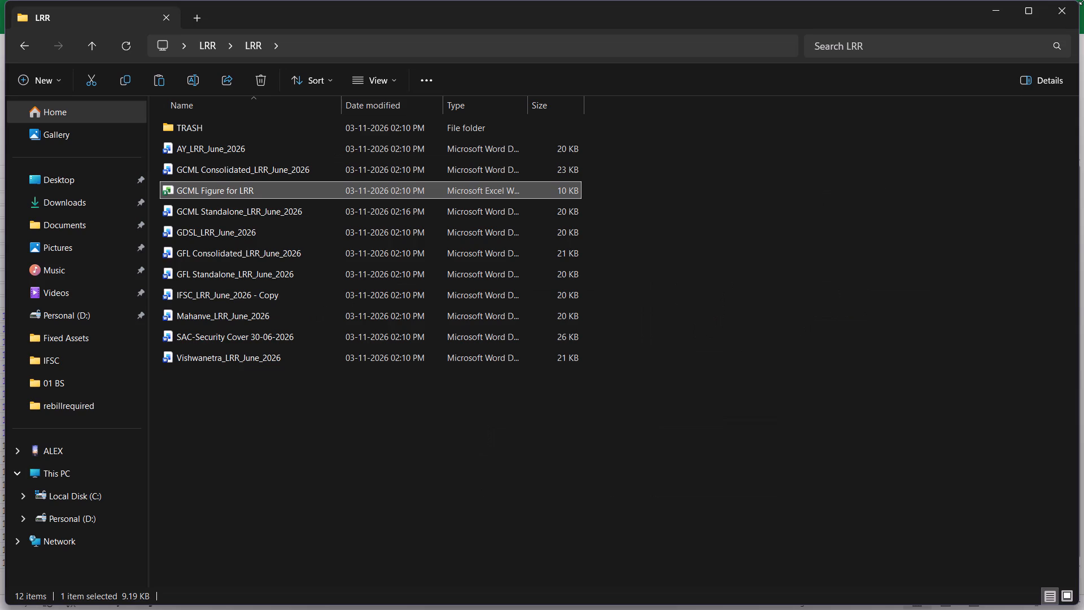
pyautogui.press('Down')
pyautogui.press('Down')
pyautogui.press('Down')
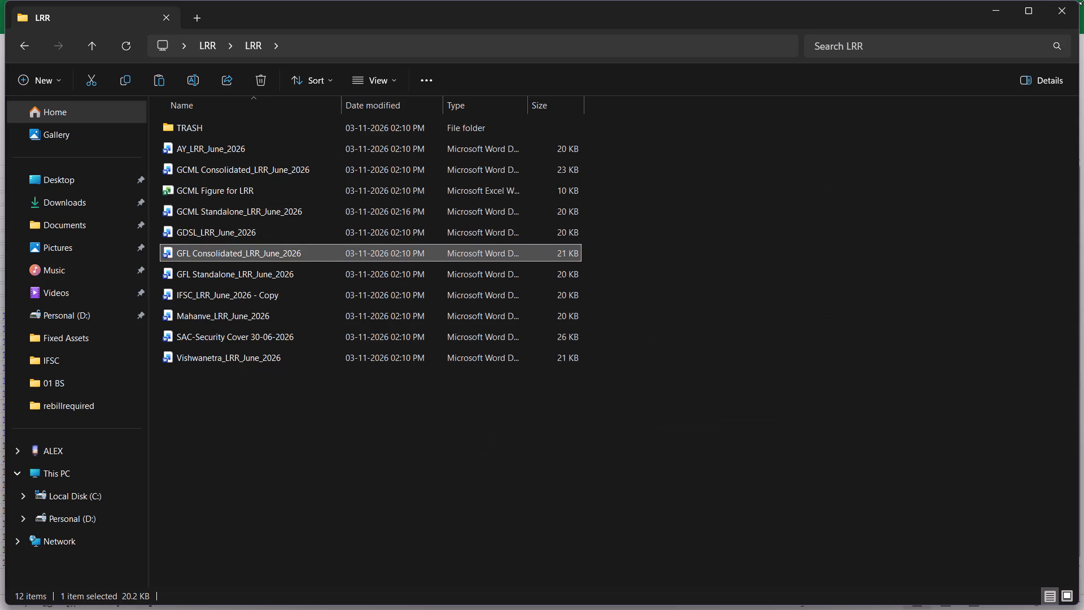
pyautogui.press('Down')
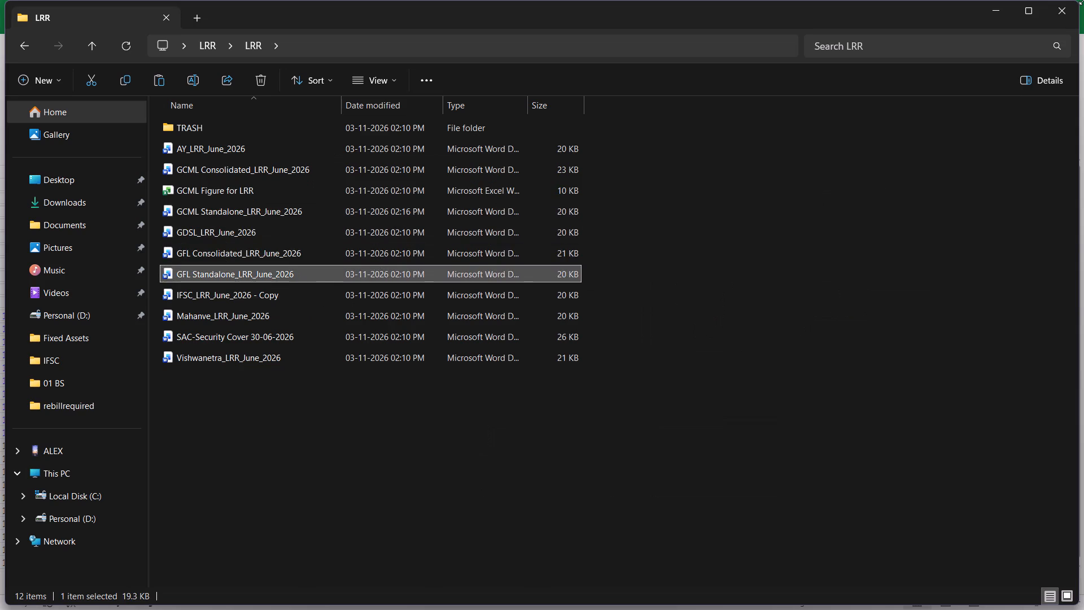
pyautogui.press('Up')
pyautogui.press('Up')
pyautogui.press('Up')
pyautogui.press('Up')
pyautogui.press('Up')
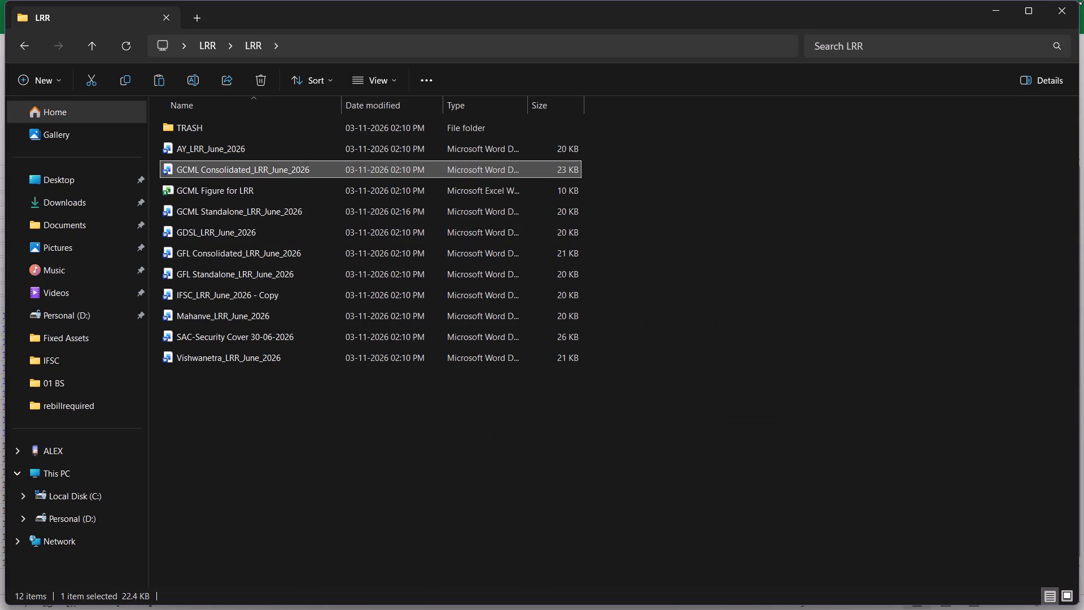
pyautogui.press('Down')
pyautogui.press('Down')
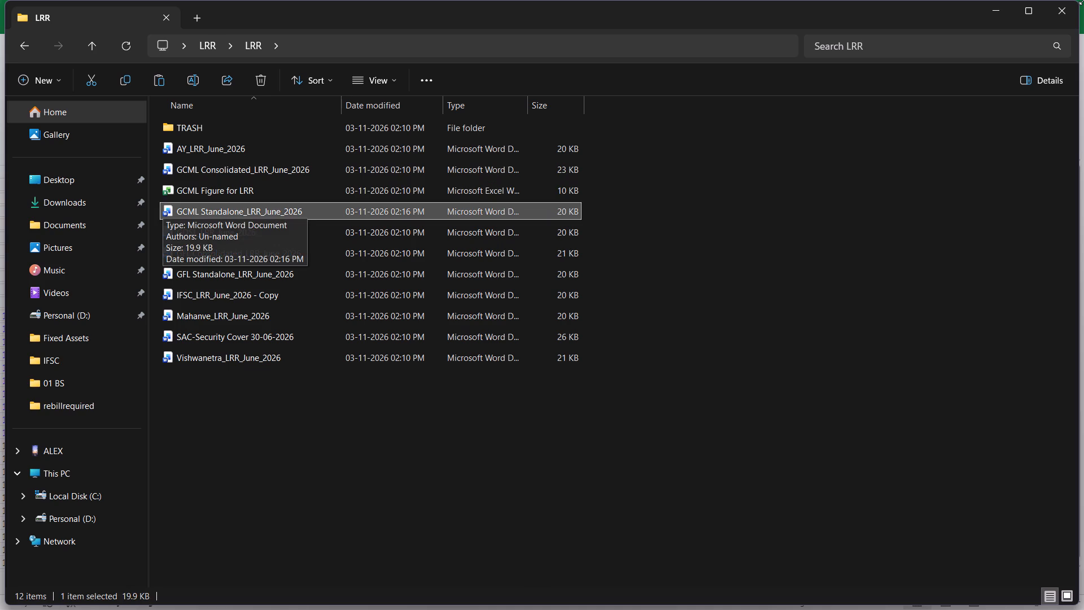
pyautogui.press('Up')
pyautogui.press('Up')
pyautogui.press('Return')
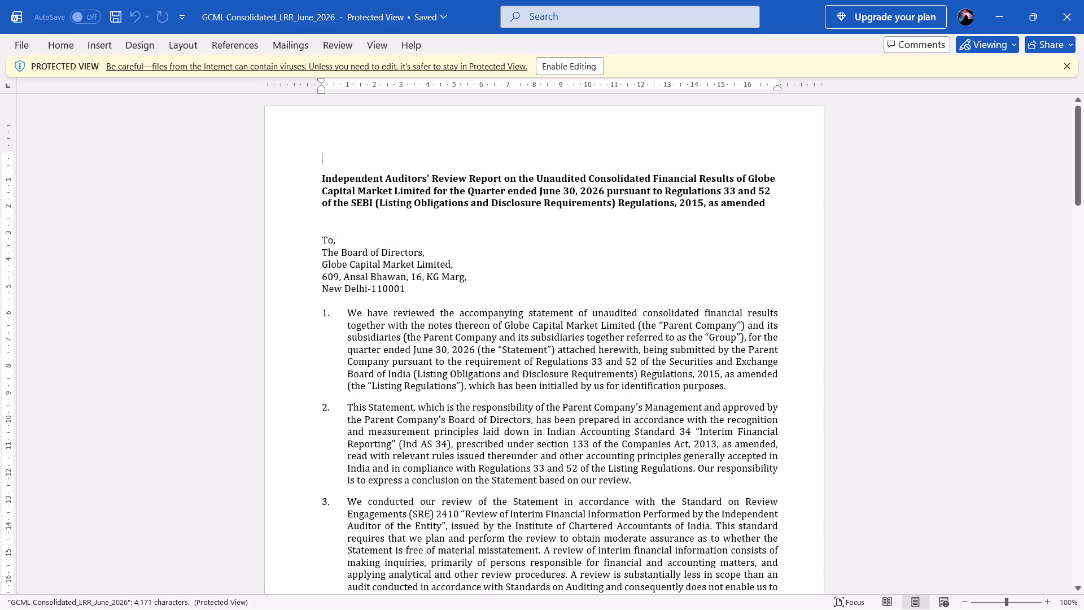
# Look through the consolidated review report down to its signature block and enable editing of the document.
pyautogui.scroll(-4, 623, 421)
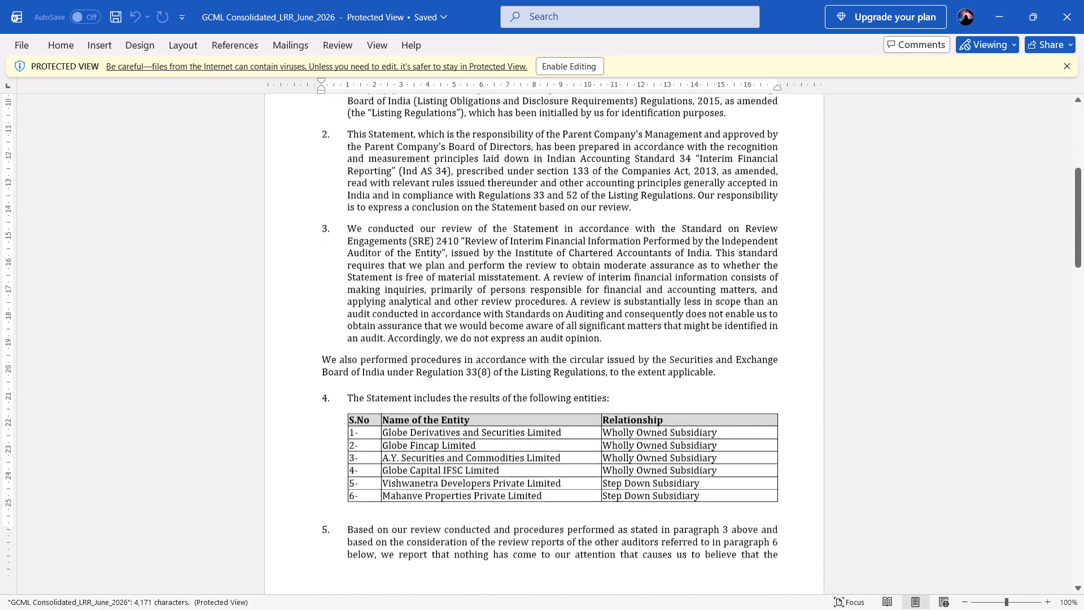
pyautogui.scroll(-4, 623, 421)
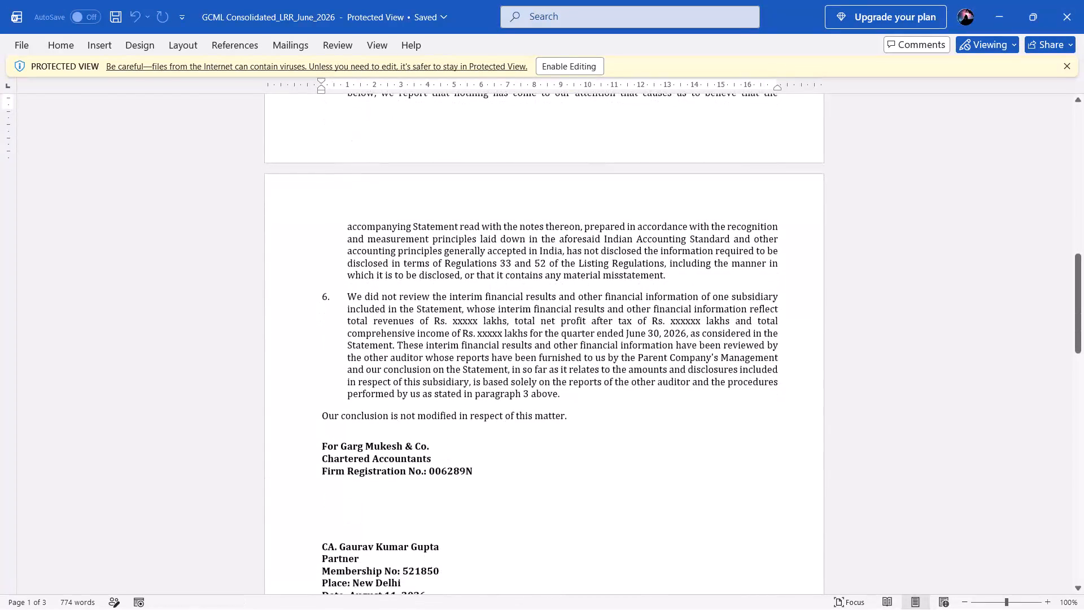
pyautogui.scroll(-1, 623, 421)
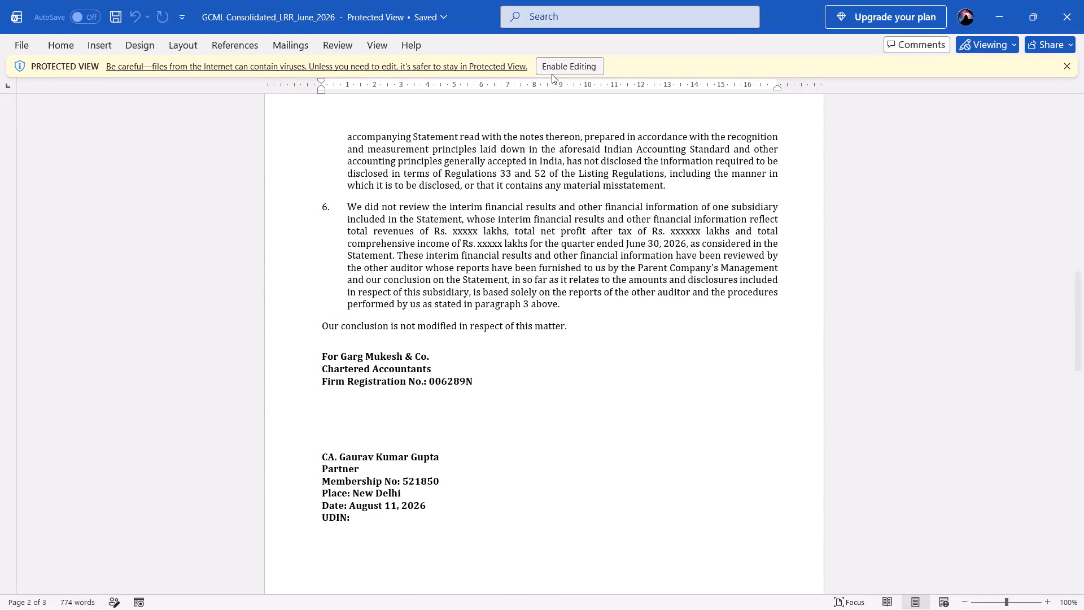
pyautogui.click(552, 72)
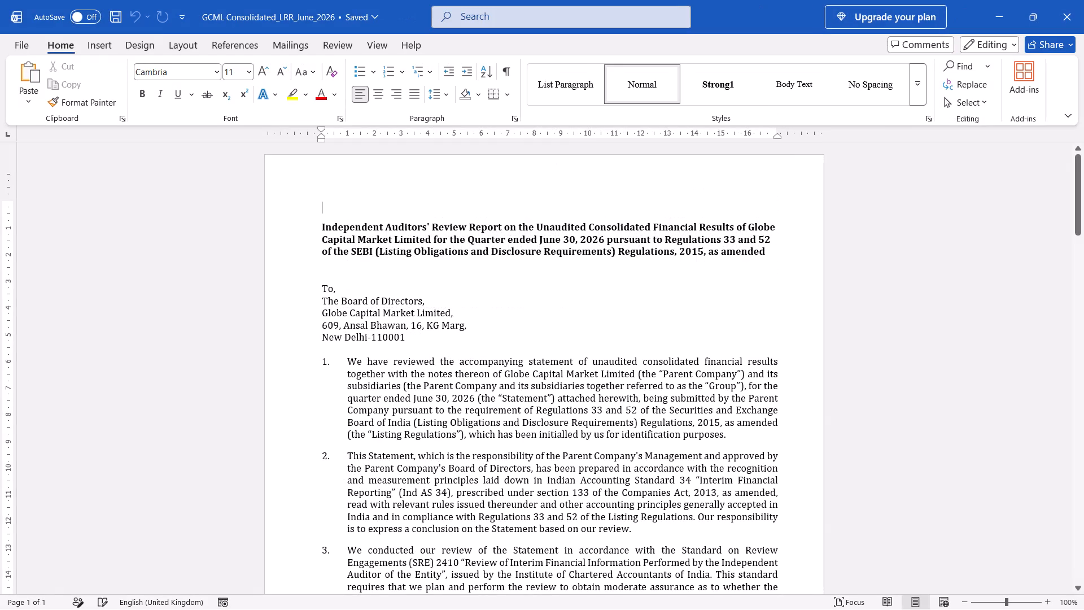
# In the IFSC company folder, open the 01 BS subfolder and select the GCIFSCSEP26 - V2 workbook.
pyautogui.hotkey('alt', 'Tab')
pyautogui.hotkey('alt', 'Right')
pyautogui.hotkey('alt', 'Down')
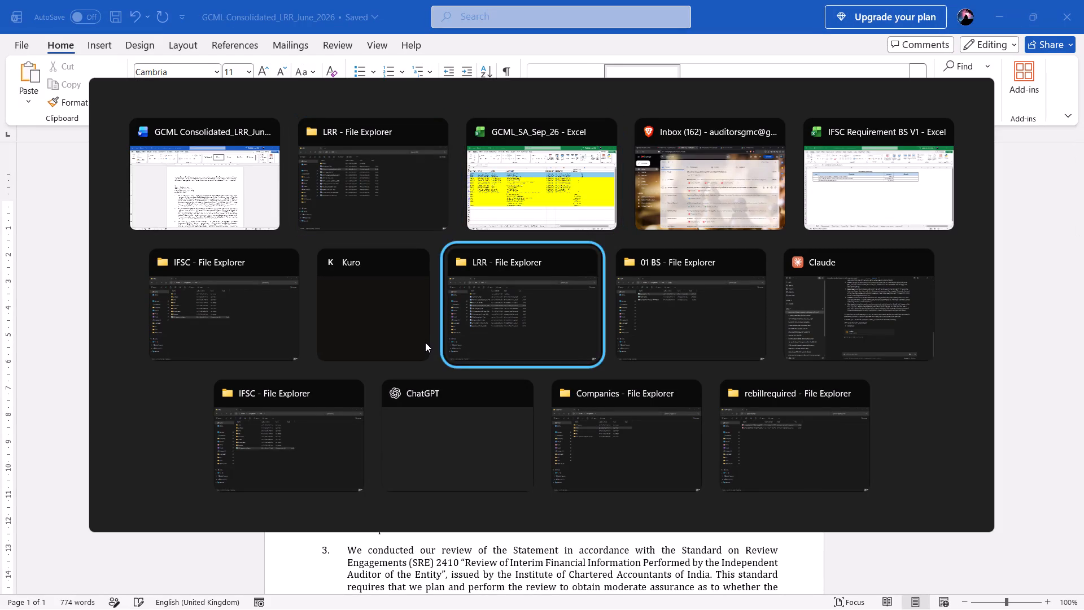
pyautogui.hotkey('alt', 'Left')
pyautogui.hotkey('alt', 'Left')
pyautogui.press('Down')
pyautogui.press('Up')
pyautogui.press('Up')
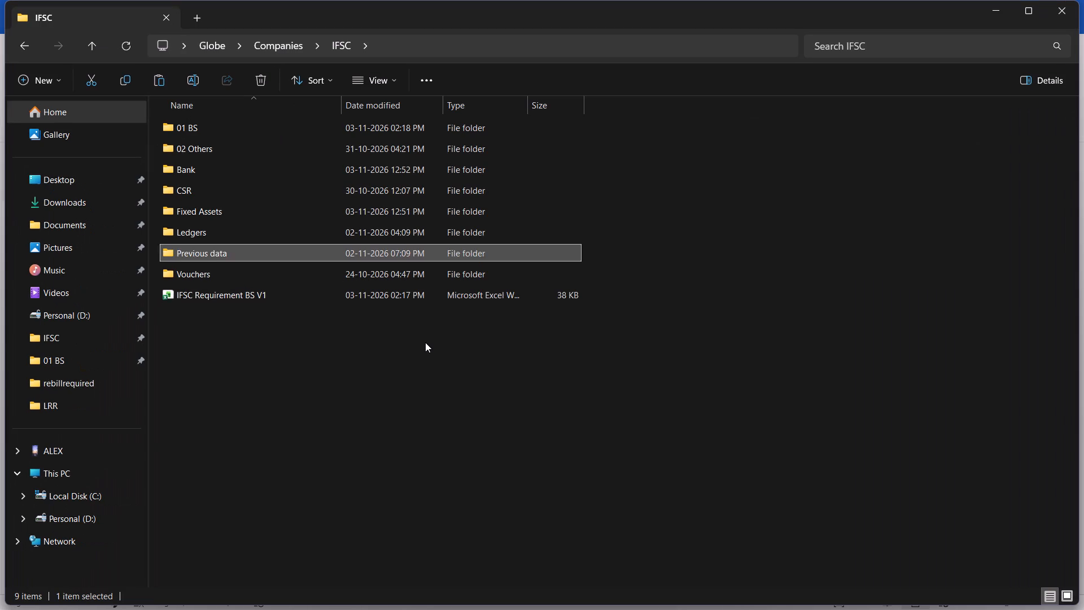
pyautogui.press('Up')
pyautogui.press('Up')
pyautogui.press('Up')
pyautogui.press('Up')
pyautogui.press('Up')
pyautogui.press('Up')
pyautogui.press('Return')
pyautogui.press('Down')
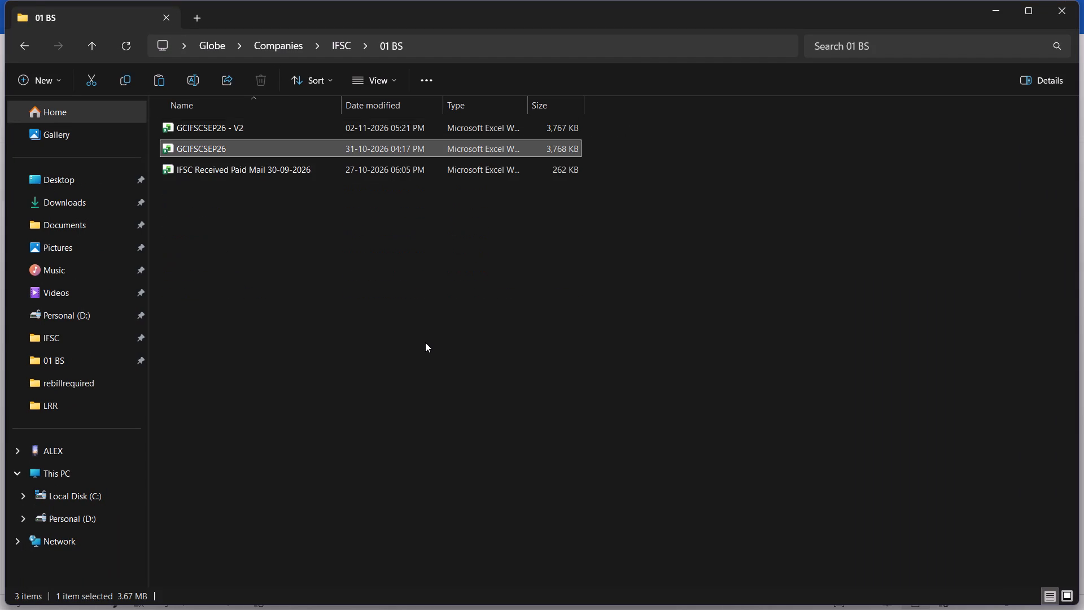
pyautogui.press('Up')
# Return to the consolidated review report and examine its title, addressee block and opening paragraph.
pyautogui.hotkey('alt', 'Tab')
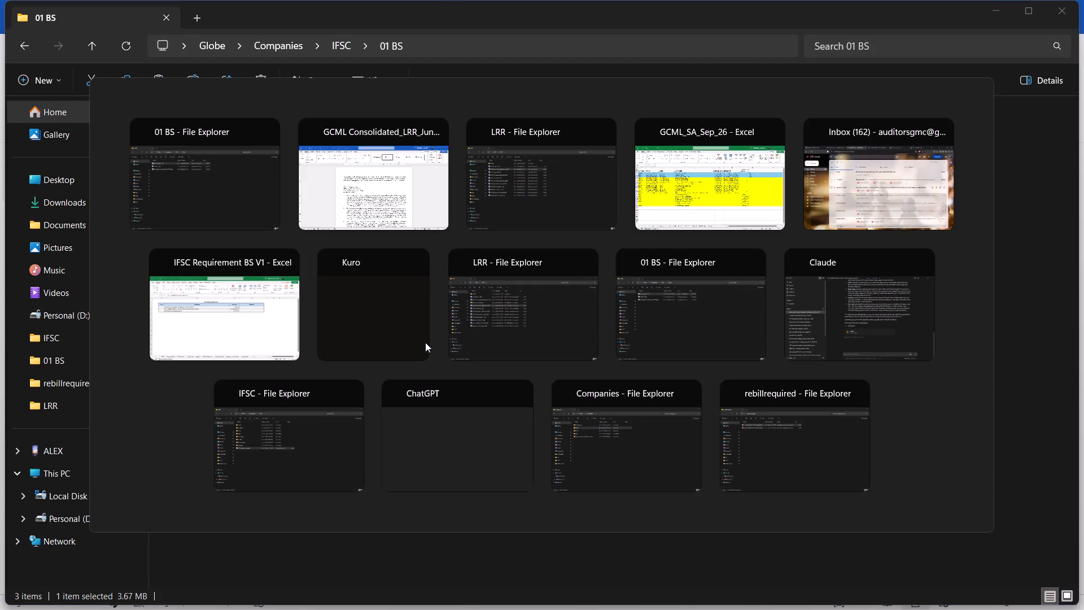
pyautogui.press('Down')
pyautogui.press('Down')
pyautogui.press('Down')
pyautogui.press('Down')
pyautogui.press('Down')
pyautogui.press('Down')
pyautogui.press('Down')
pyautogui.press('Down')
pyautogui.press('Down')
pyautogui.press('Down')
pyautogui.press('Down')
pyautogui.press('Down')
pyautogui.press('Down')
pyautogui.press('Down')
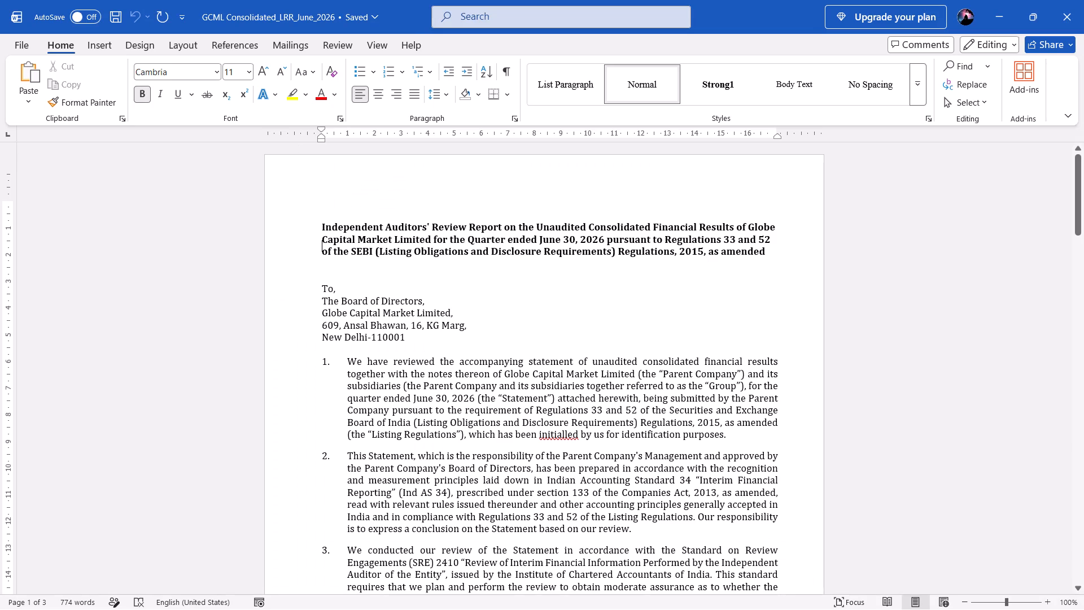
pyautogui.press('Down')
pyautogui.press('Down')
pyautogui.press('Up')
pyautogui.press('Up')
pyautogui.press('Up')
pyautogui.press('Up')
pyautogui.press('Up')
pyautogui.press('Up')
pyautogui.press('Up')
pyautogui.press('Up')
pyautogui.press('Up')
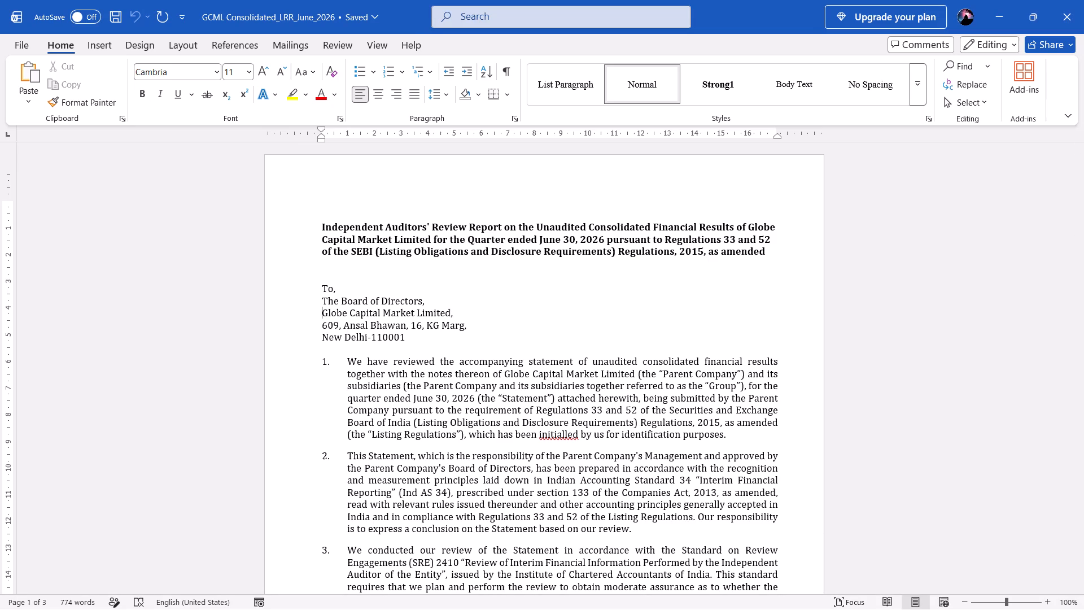
pyautogui.press('Up')
pyautogui.press('Up')
pyautogui.press('Up')
pyautogui.press('Up')
pyautogui.press('Up')
pyautogui.press('Right')
pyautogui.press('Right')
pyautogui.press('Right')
pyautogui.press('Right')
pyautogui.press('Right')
pyautogui.press('Right')
pyautogui.press('Right')
pyautogui.press('Right')
pyautogui.press('Right')
pyautogui.press('Right')
# Open the GCIFSCSEP26 - V2 workbook from the 01 BS folder.
pyautogui.hotkey('alt', 'Tab')
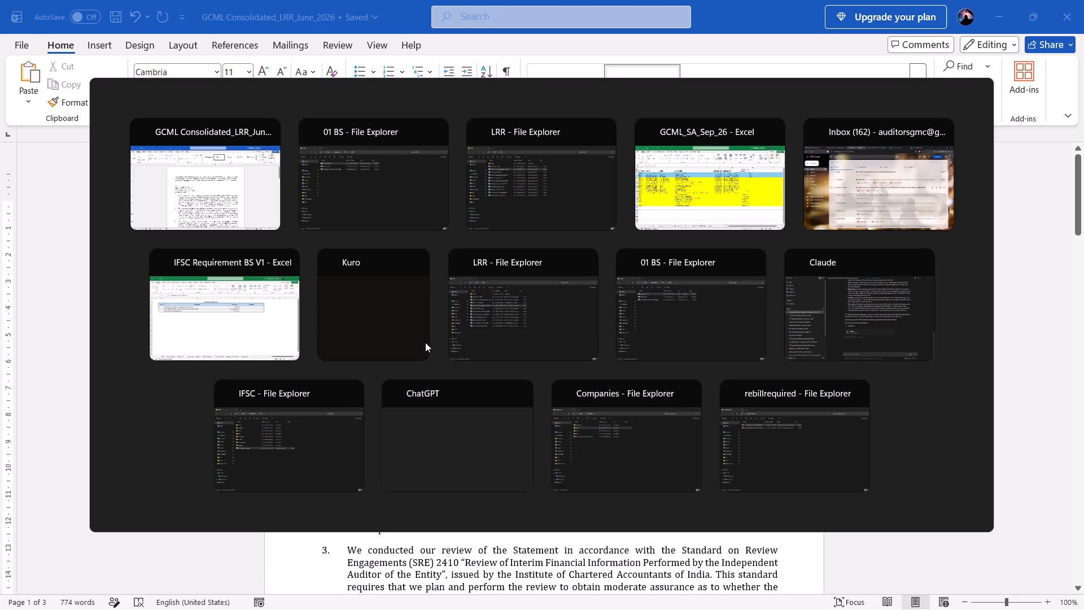
pyautogui.press('Up')
pyautogui.press('Return')
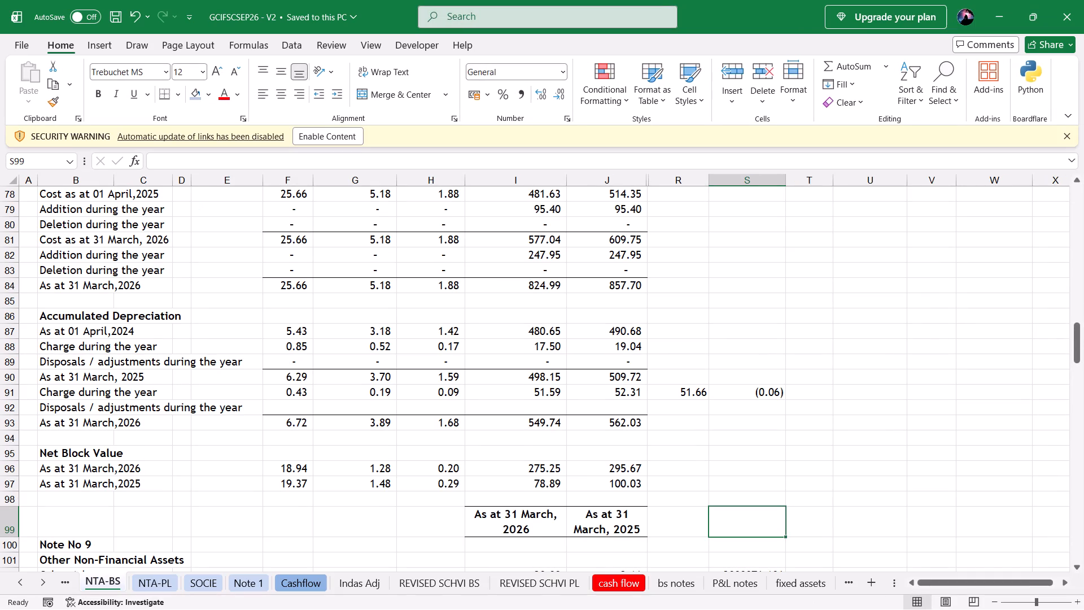
# On the TB sheet, trace the trading infra charges amount to its source on the Provisions sheet and examine the underlying entries.
pyautogui.tripleClick(841, 592)
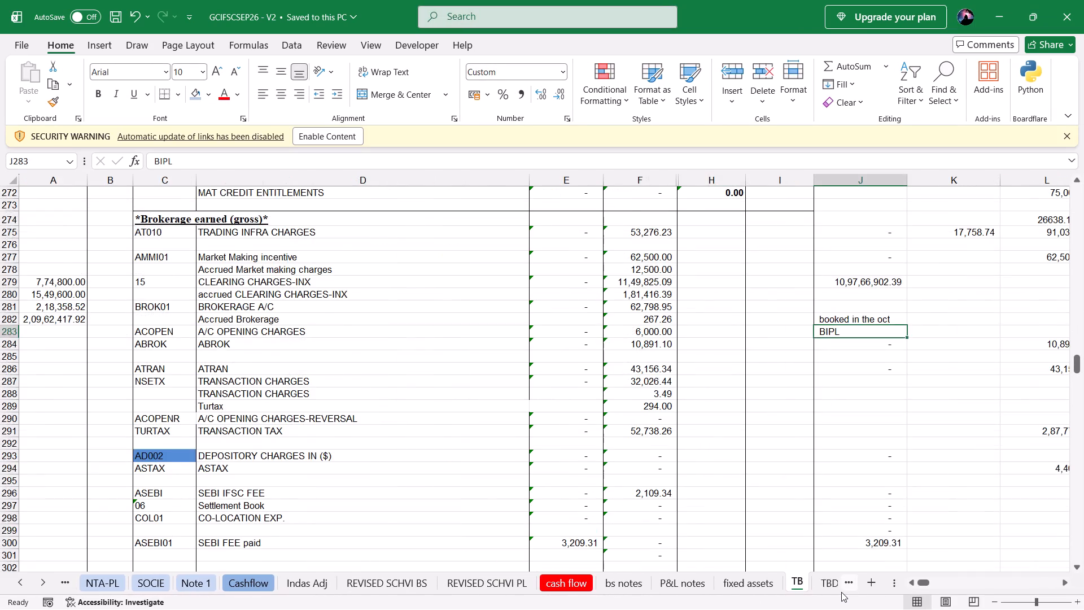
pyautogui.click(748, 594)
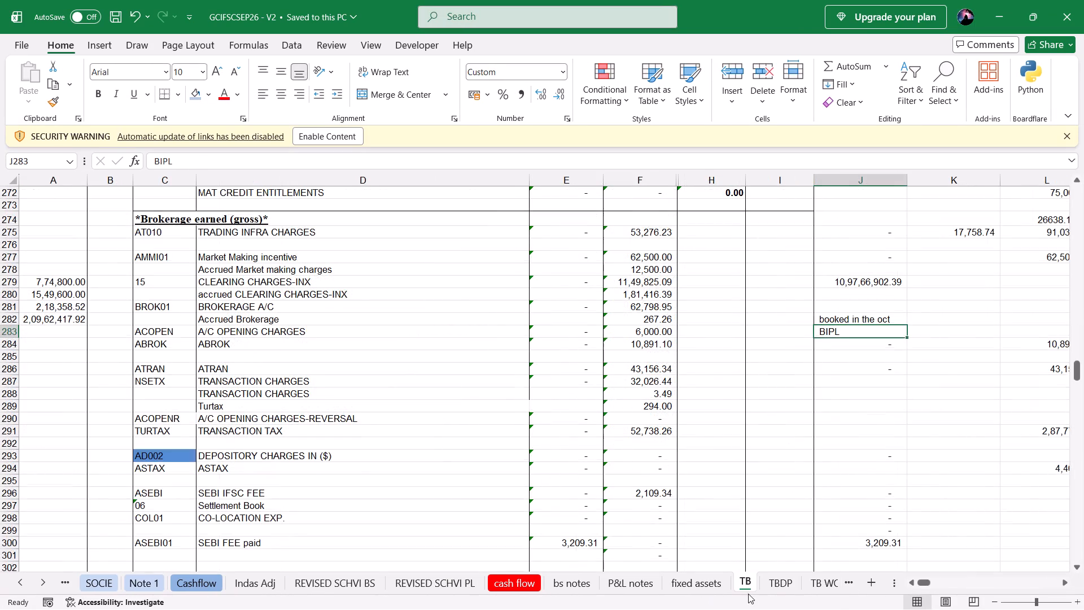
pyautogui.scroll(1, 622, 466)
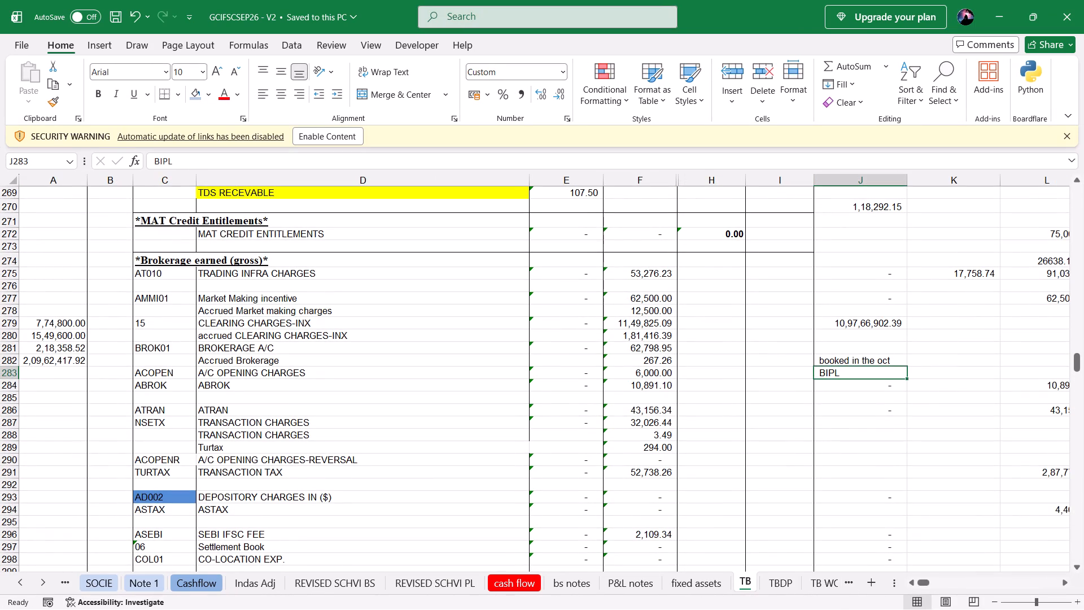
pyautogui.click(644, 273)
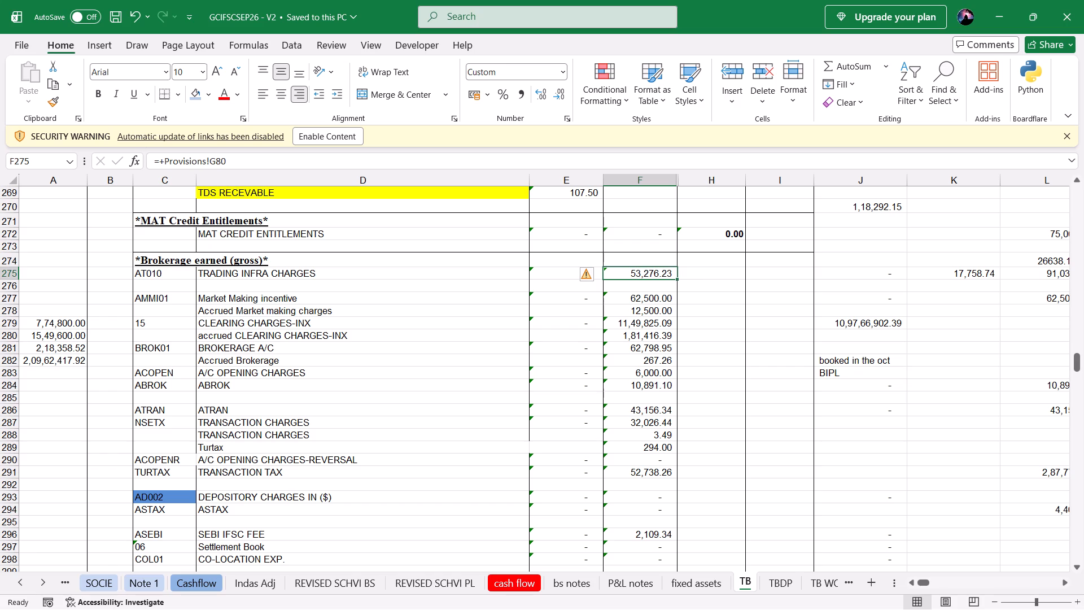
pyautogui.hotkey('ctrl', '[')
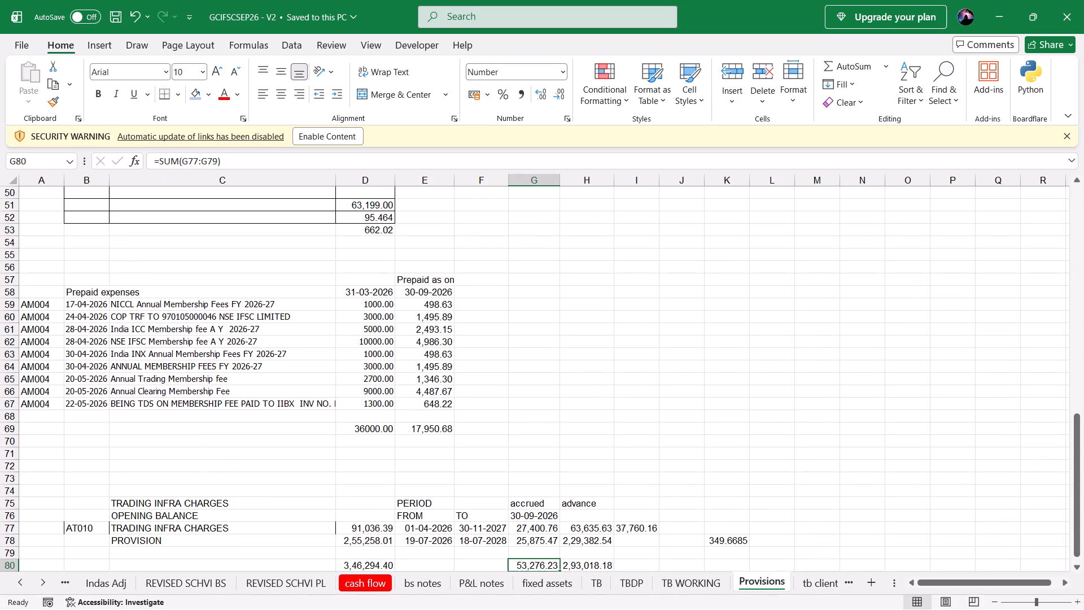
pyautogui.press('Left')
pyautogui.press('Left')
pyautogui.press('Left')
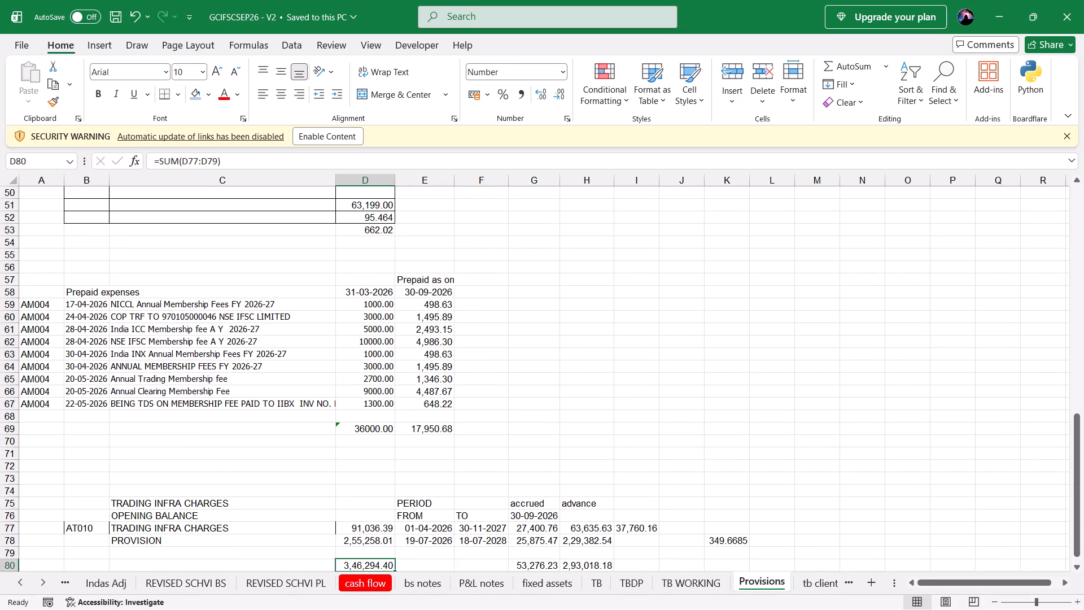
pyautogui.press('Up')
pyautogui.press('Up')
pyautogui.press('Up')
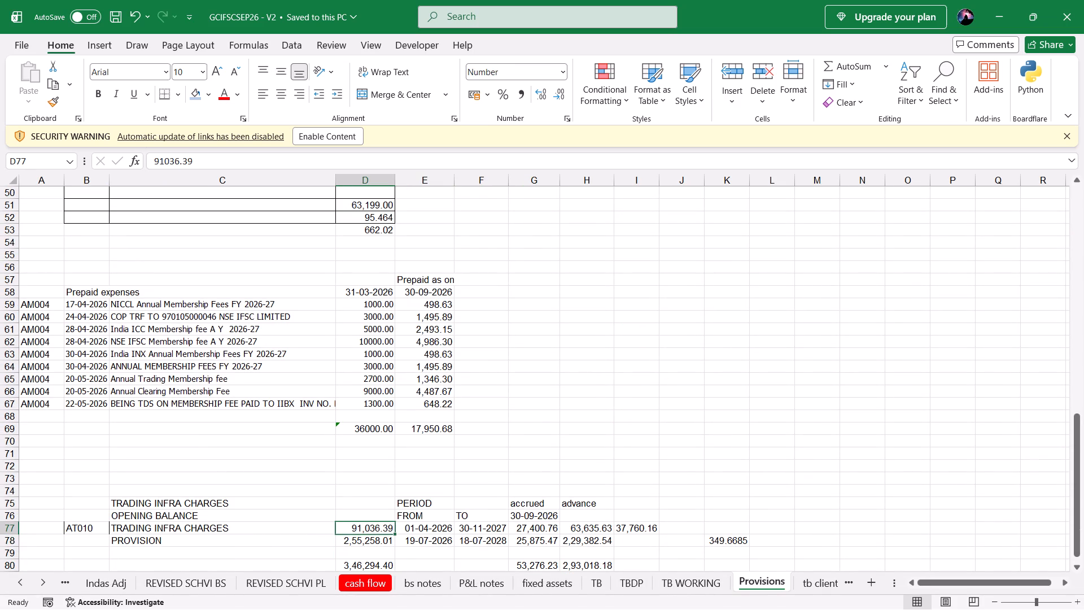
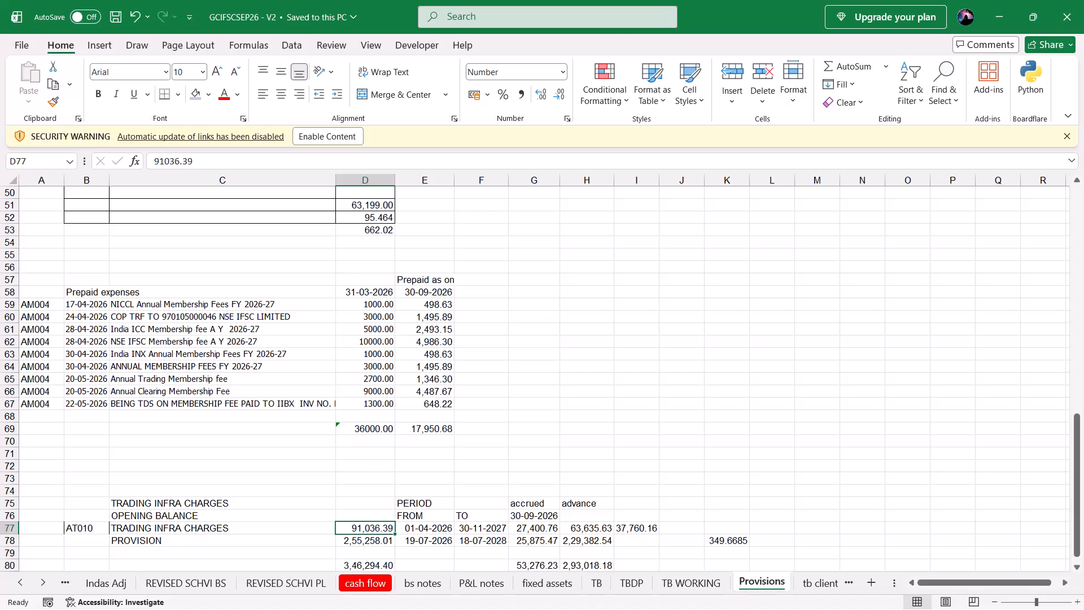
# Check the rest of the trading infra charges schedule on Provisions, then return to its TB row and examine the brokerage earned section.
pyautogui.scroll(-1, 368, 431)
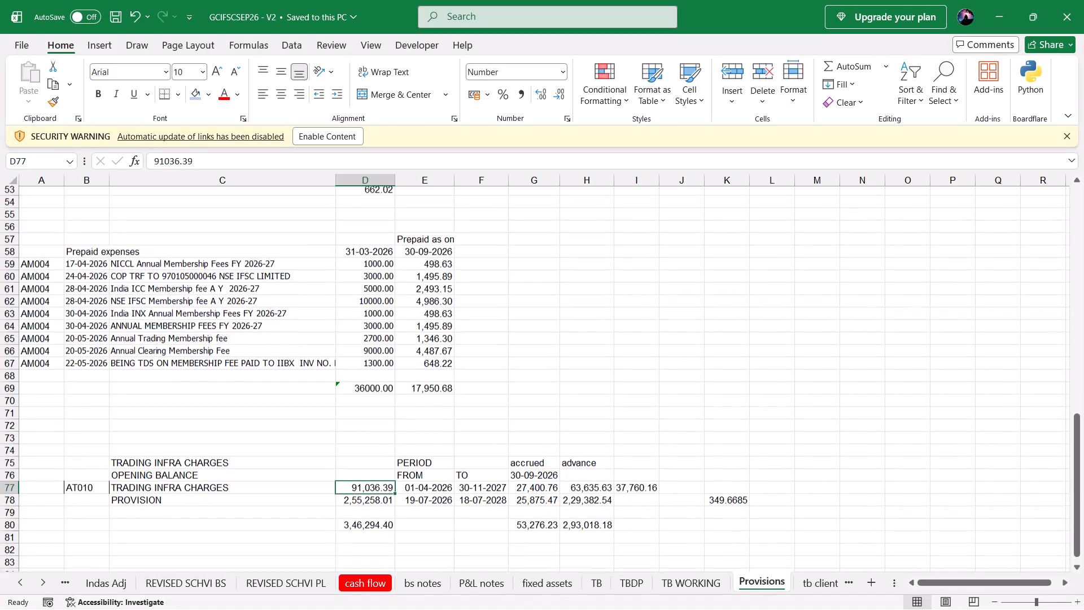
pyautogui.scroll(-1, 368, 431)
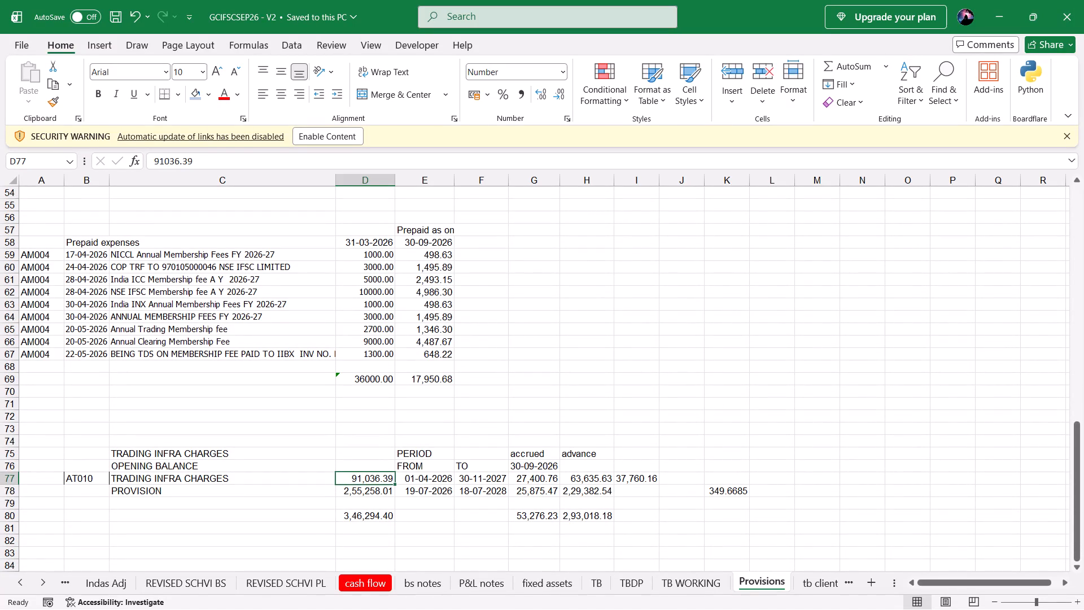
pyautogui.press('F5')
pyautogui.press('Return')
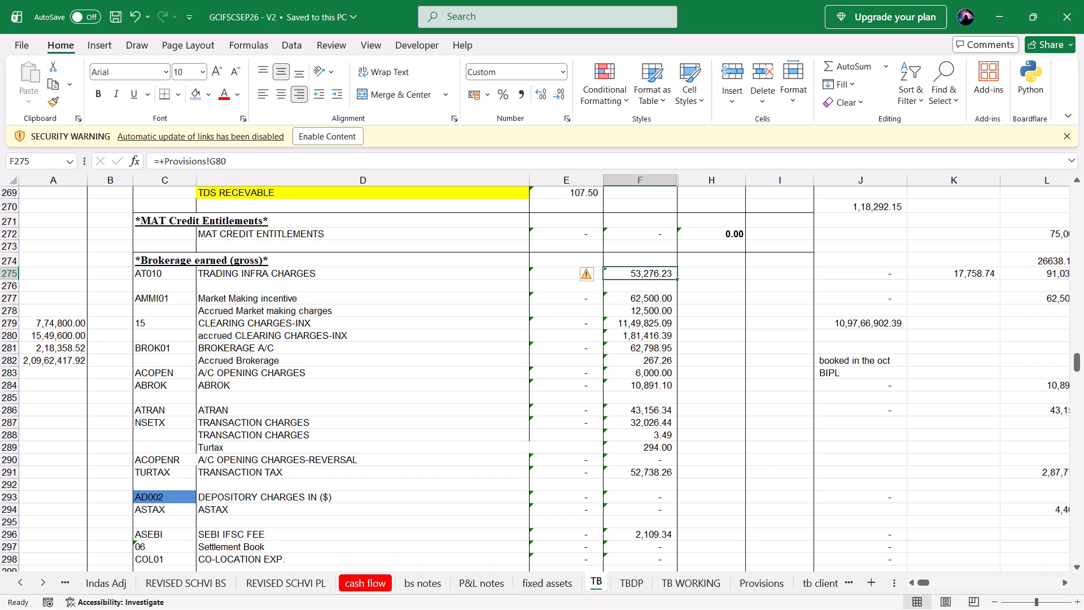
pyautogui.press('Up')
pyautogui.press('Left')
pyautogui.press('Left')
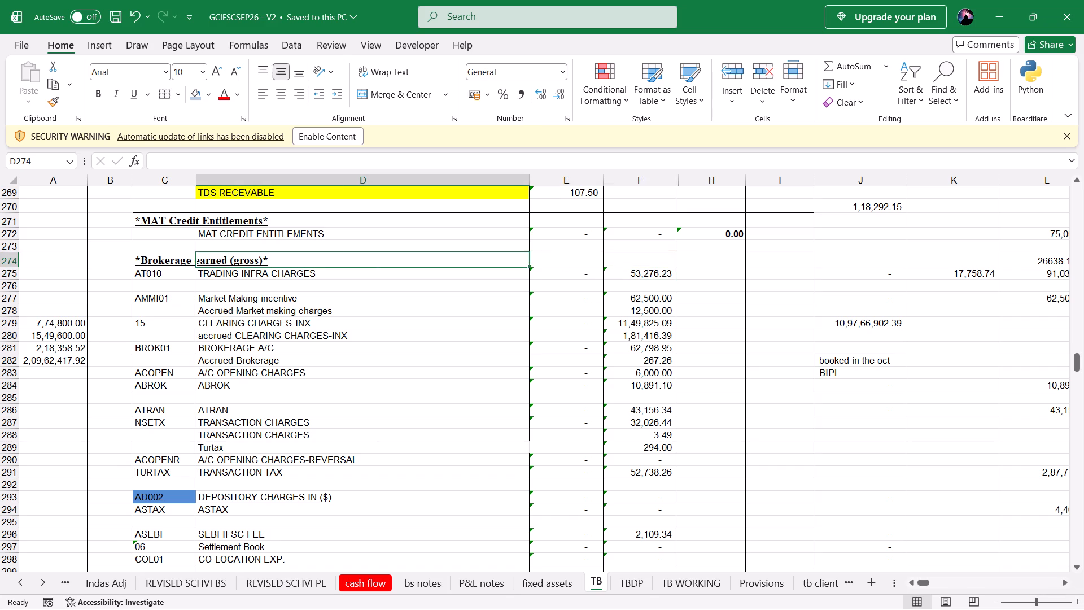
pyautogui.press('Down')
pyautogui.press('Right')
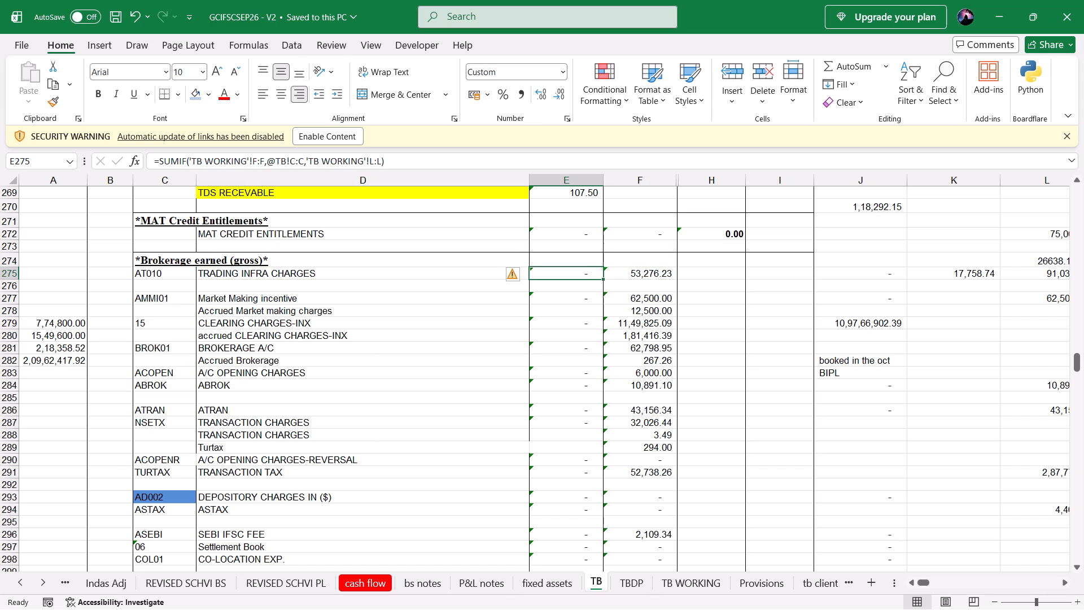